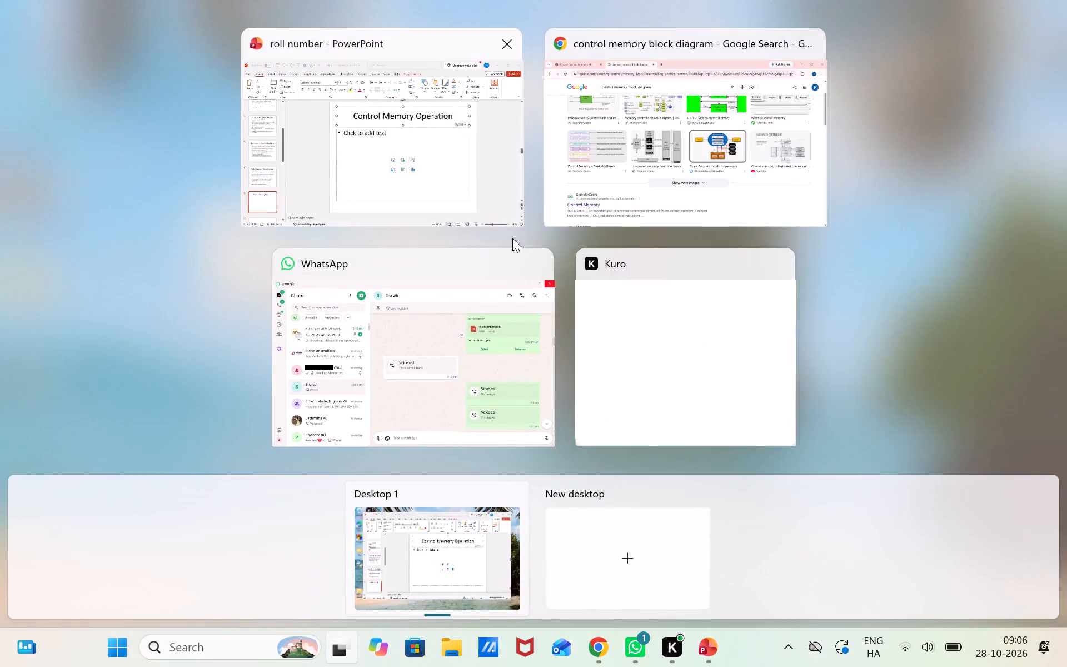
{"action": "left_click", "coordinate": [718, 159]}
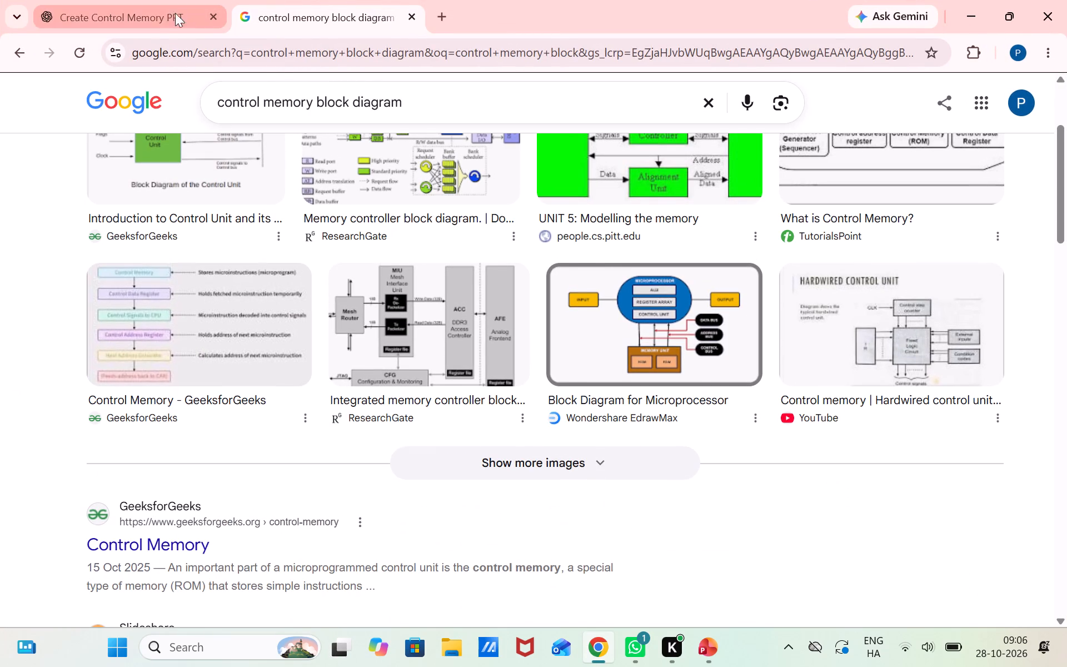
{"action": "left_click", "coordinate": [160, 12]}
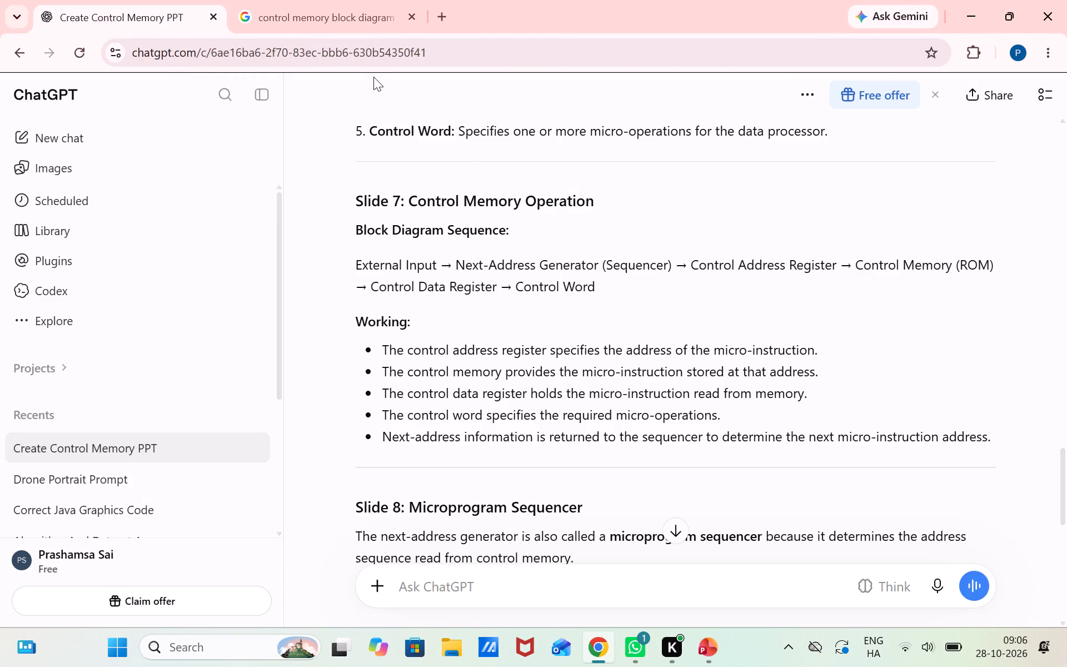
{"action": "left_click", "coordinate": [342, 0]}
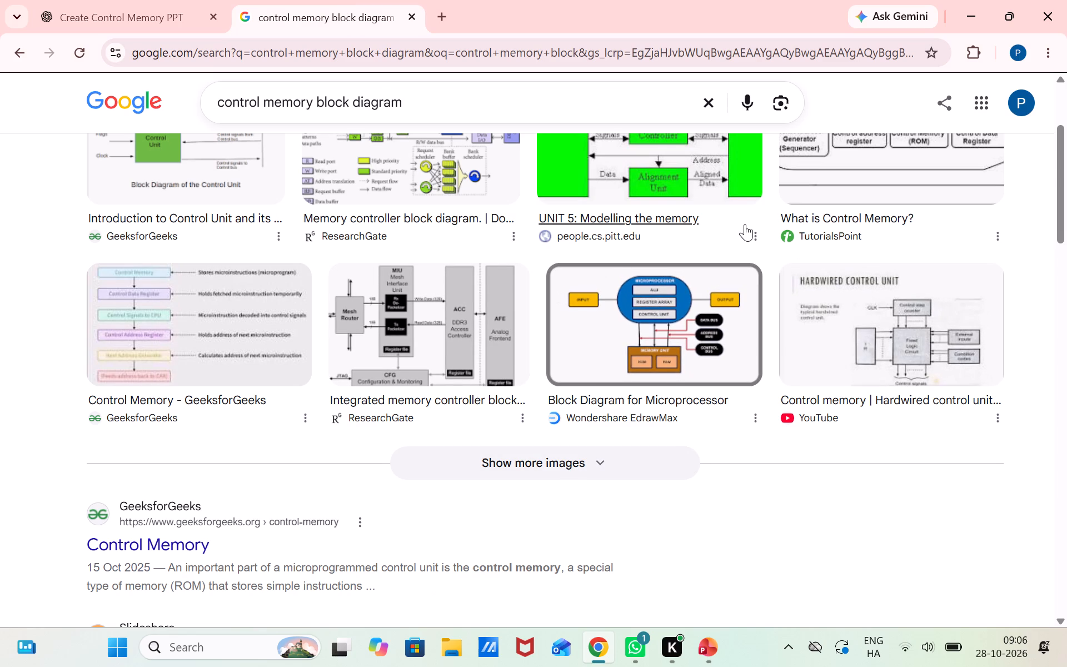
{"action": "scroll", "coordinate": [745, 224], "scroll_direction": "up", "scroll_amount": 2}
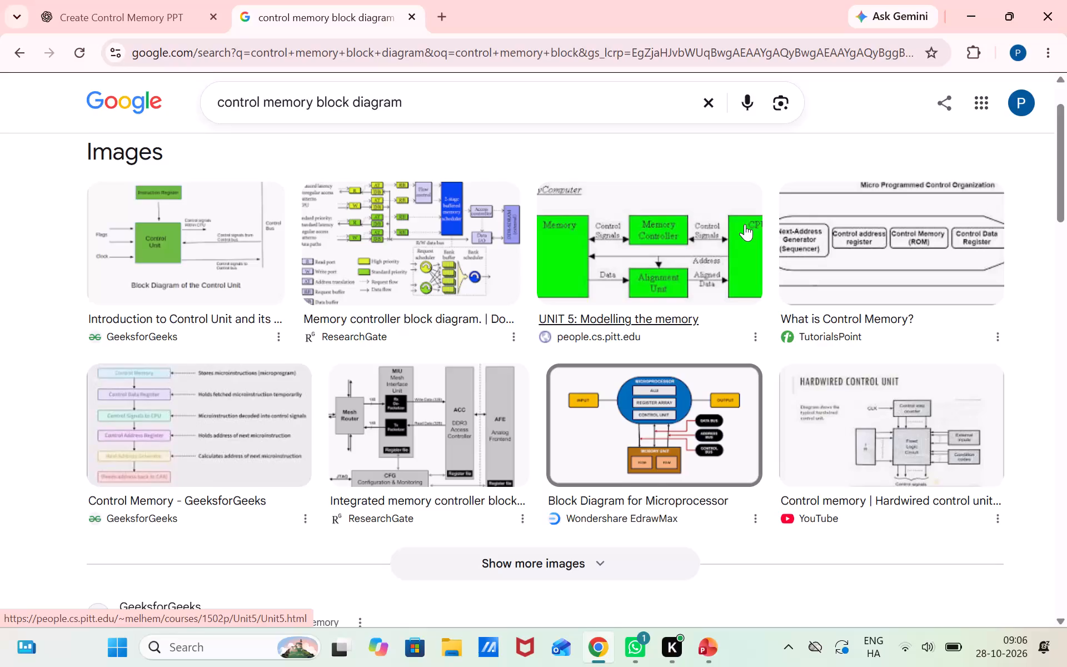
{"action": "scroll", "coordinate": [745, 224], "scroll_direction": "up", "scroll_amount": 1}
{"action": "left_click", "coordinate": [889, 227]}
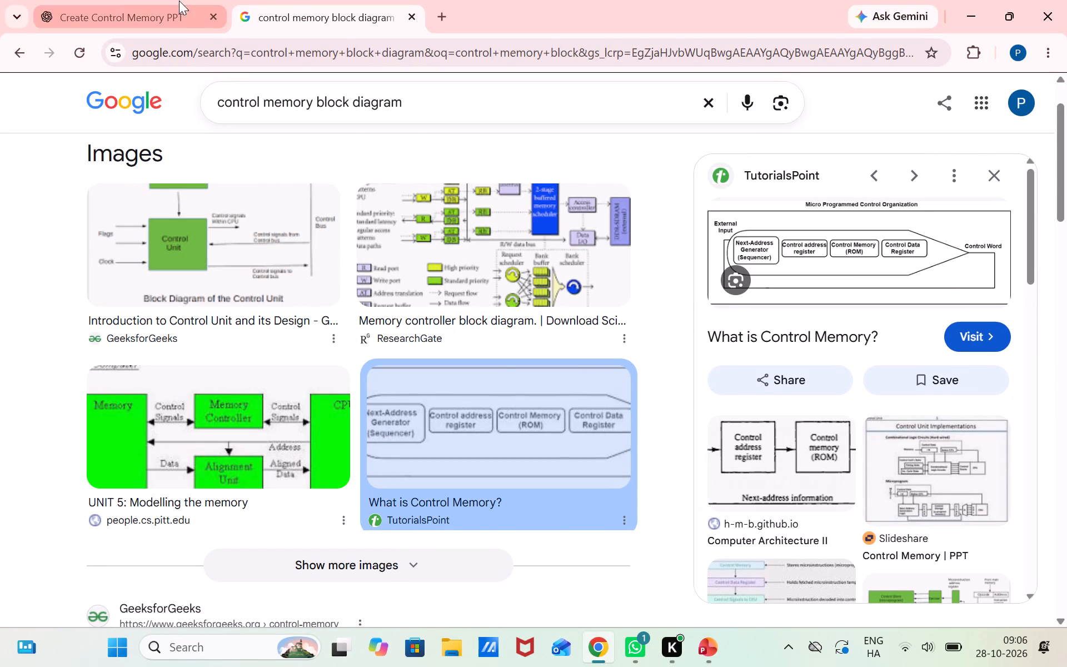
{"action": "left_click", "coordinate": [132, 4]}
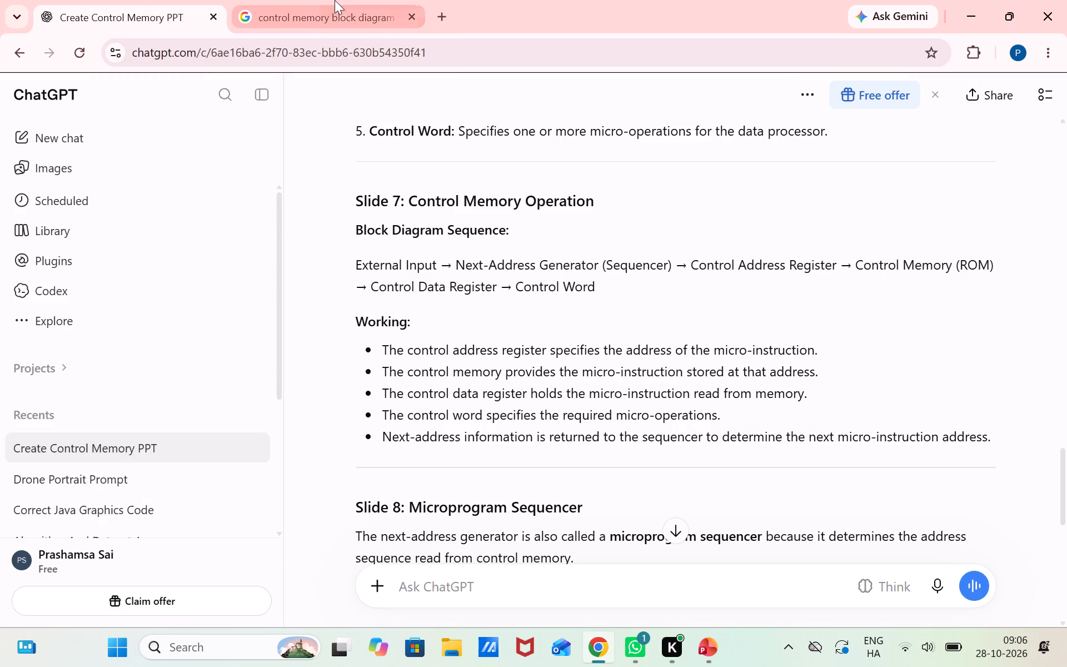
{"action": "left_click", "coordinate": [338, 0]}
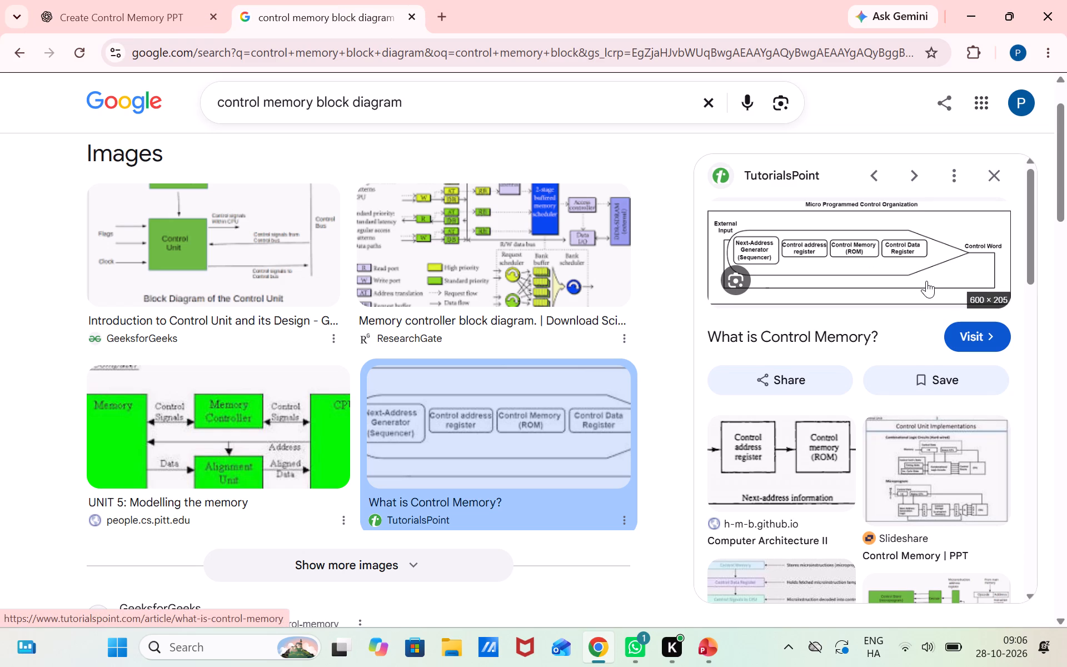
{"action": "scroll", "coordinate": [899, 444], "scroll_direction": "down", "scroll_amount": 3}
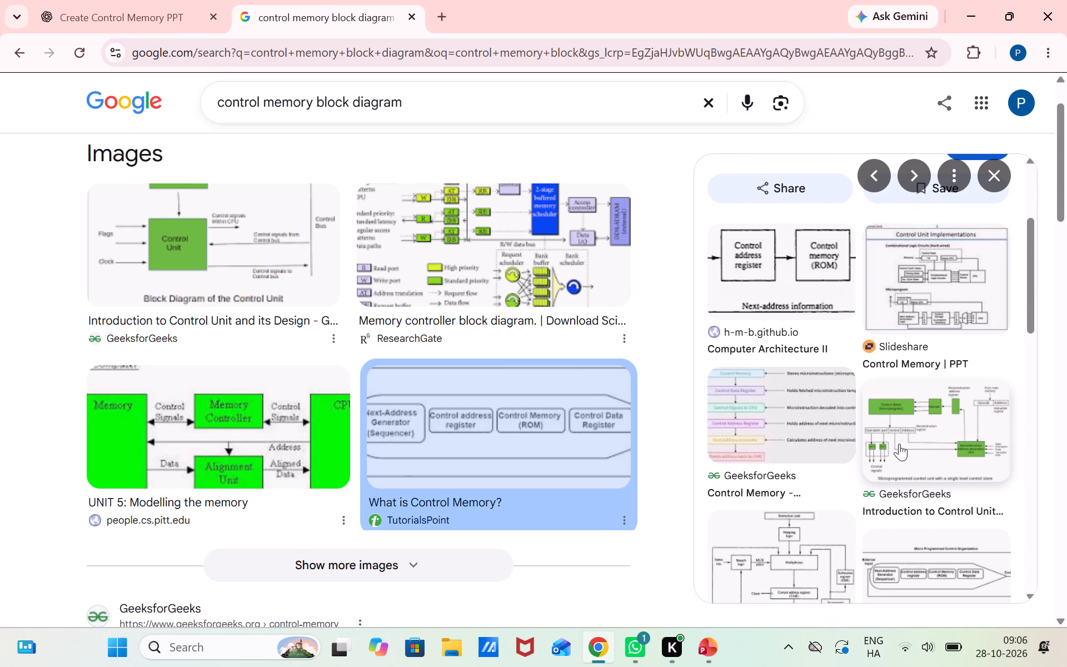
{"action": "scroll", "coordinate": [899, 444], "scroll_direction": "down", "scroll_amount": 5}
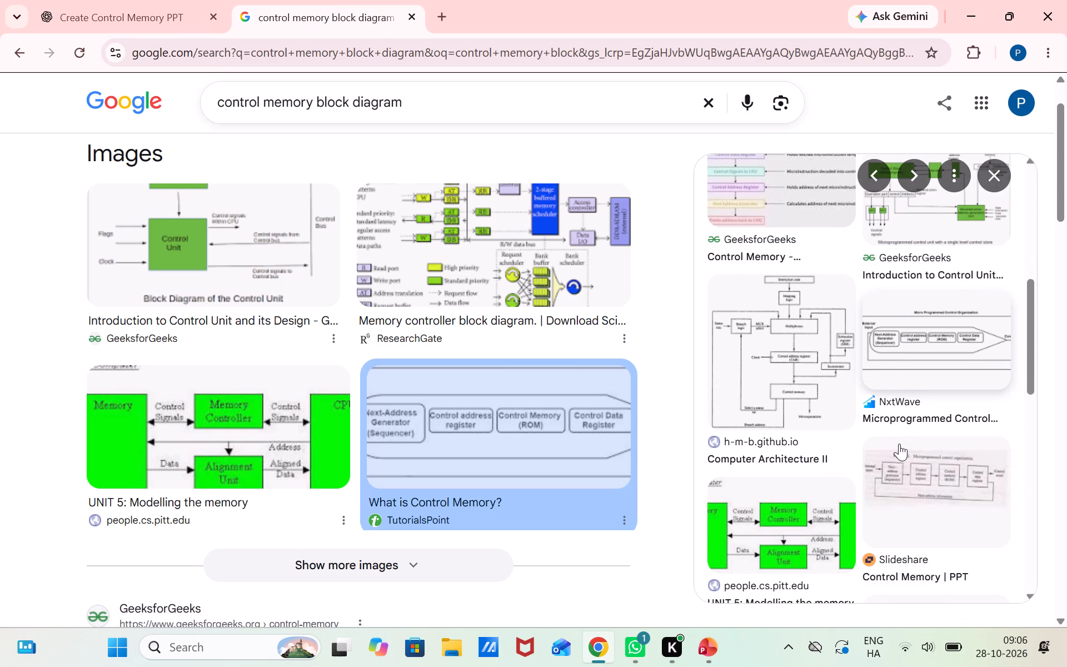
{"action": "scroll", "coordinate": [899, 444], "scroll_direction": "down", "scroll_amount": 2}
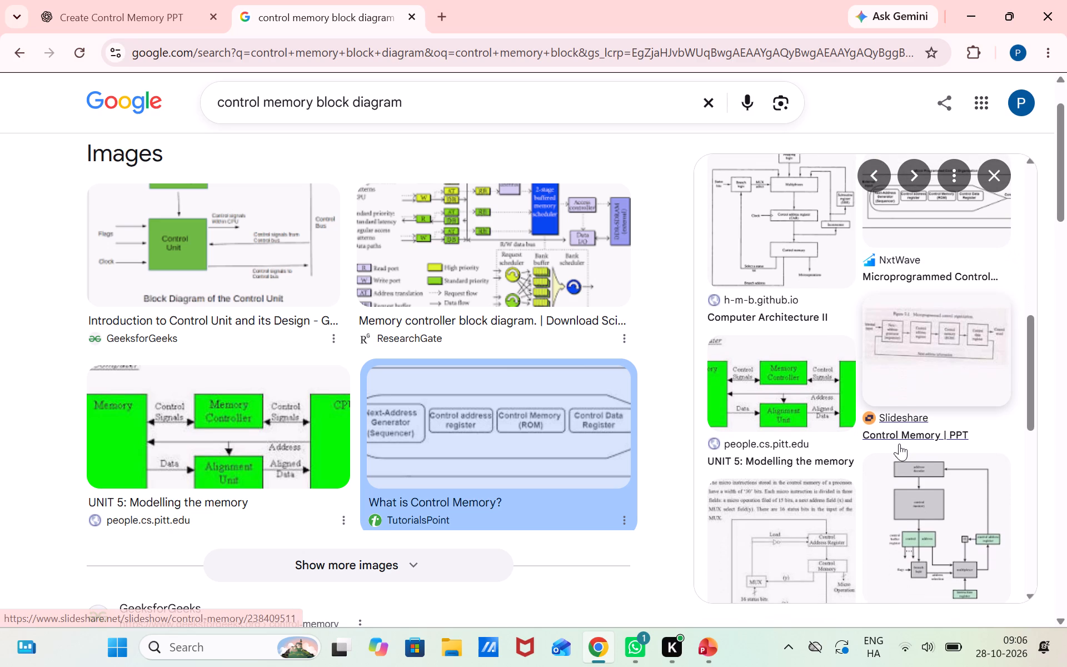
{"action": "scroll", "coordinate": [899, 444], "scroll_direction": "up", "scroll_amount": 2}
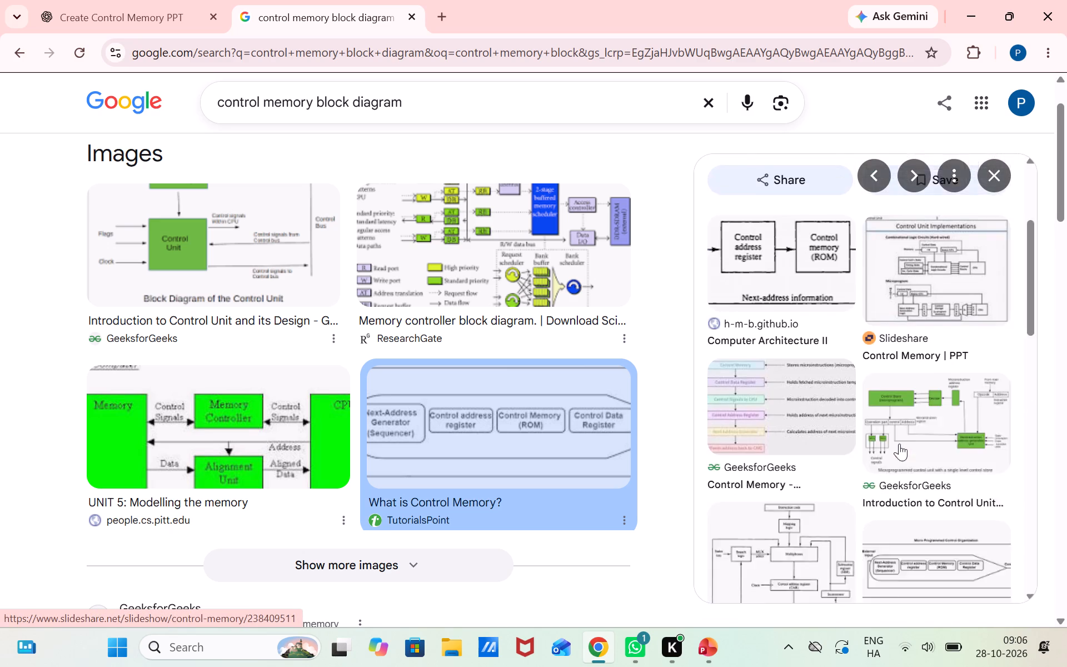
{"action": "scroll", "coordinate": [936, 307], "scroll_direction": "up", "scroll_amount": 3}
Open the TutorialsPoint article "What is Control Memory?" at its "Micro Programmed Control Organization" figure.
{"action": "double_click", "coordinate": [954, 260]}
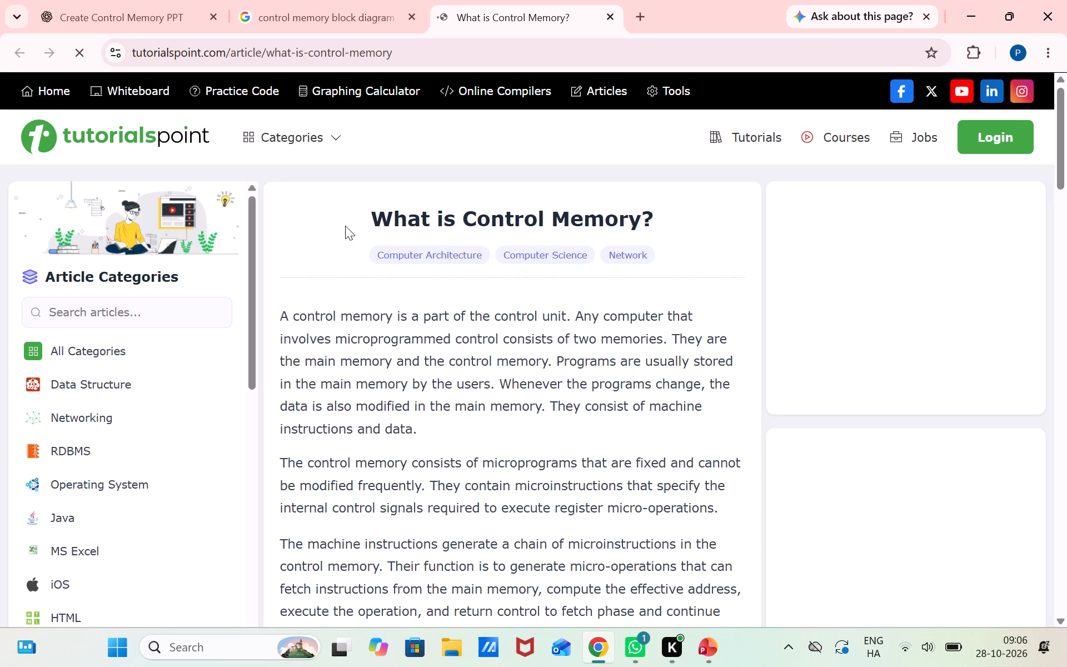
{"action": "scroll", "coordinate": [405, 364], "scroll_direction": "down", "scroll_amount": 5}
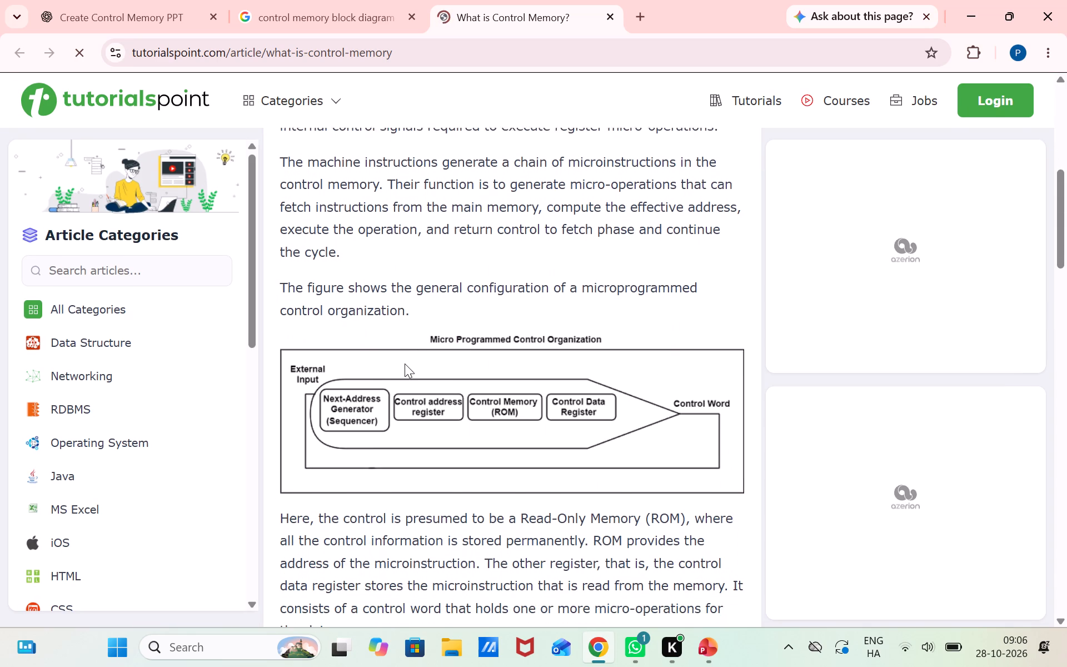
{"action": "scroll", "coordinate": [405, 364], "scroll_direction": "down", "scroll_amount": 1}
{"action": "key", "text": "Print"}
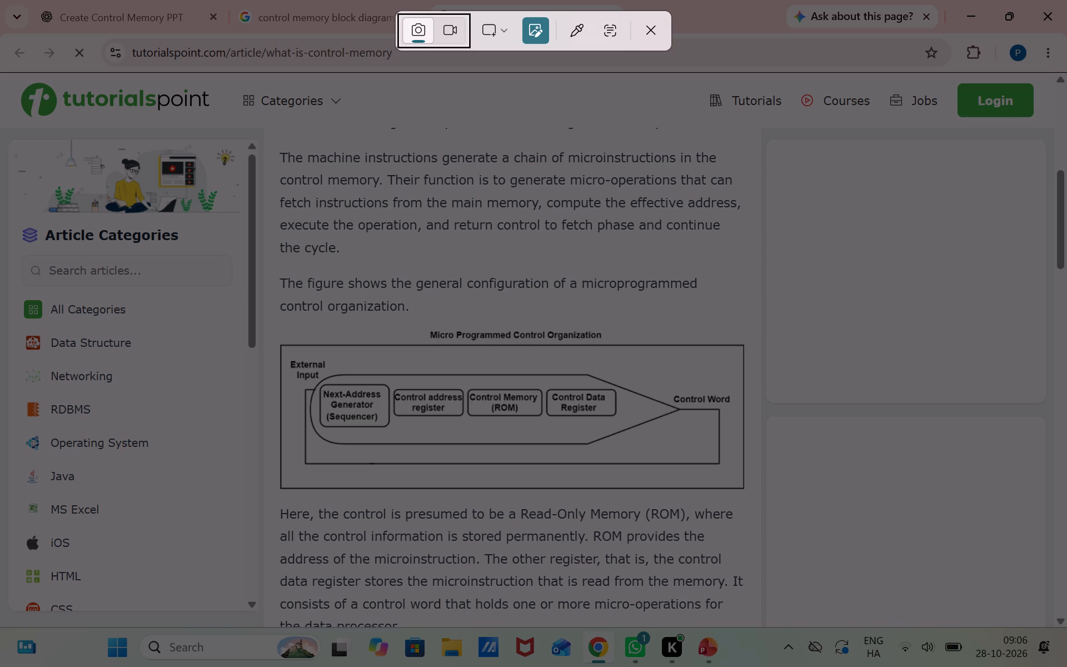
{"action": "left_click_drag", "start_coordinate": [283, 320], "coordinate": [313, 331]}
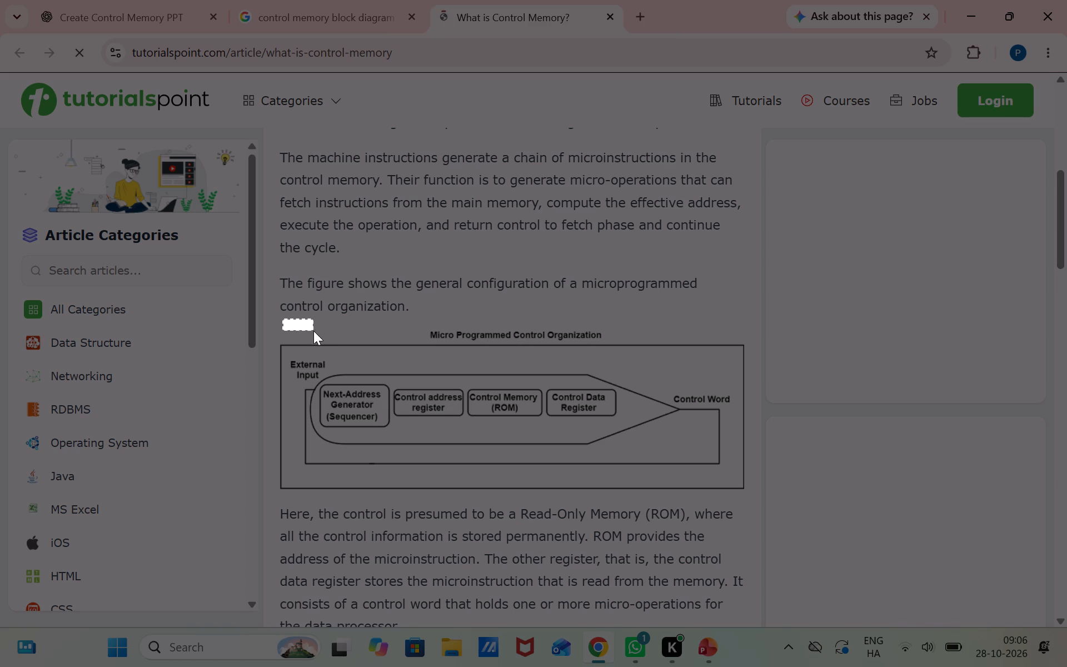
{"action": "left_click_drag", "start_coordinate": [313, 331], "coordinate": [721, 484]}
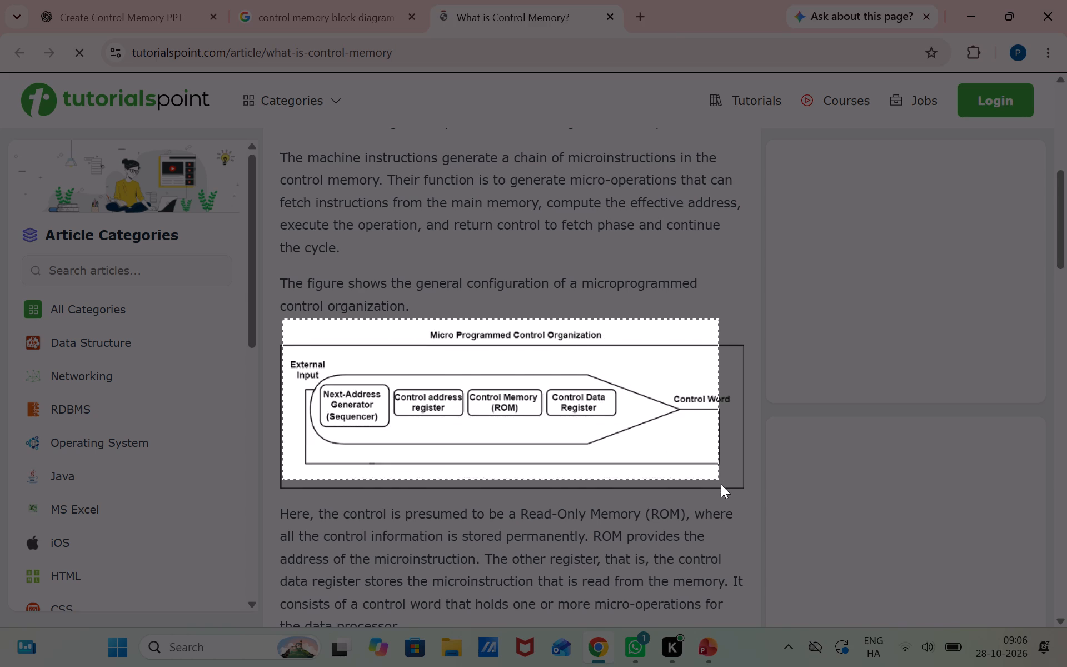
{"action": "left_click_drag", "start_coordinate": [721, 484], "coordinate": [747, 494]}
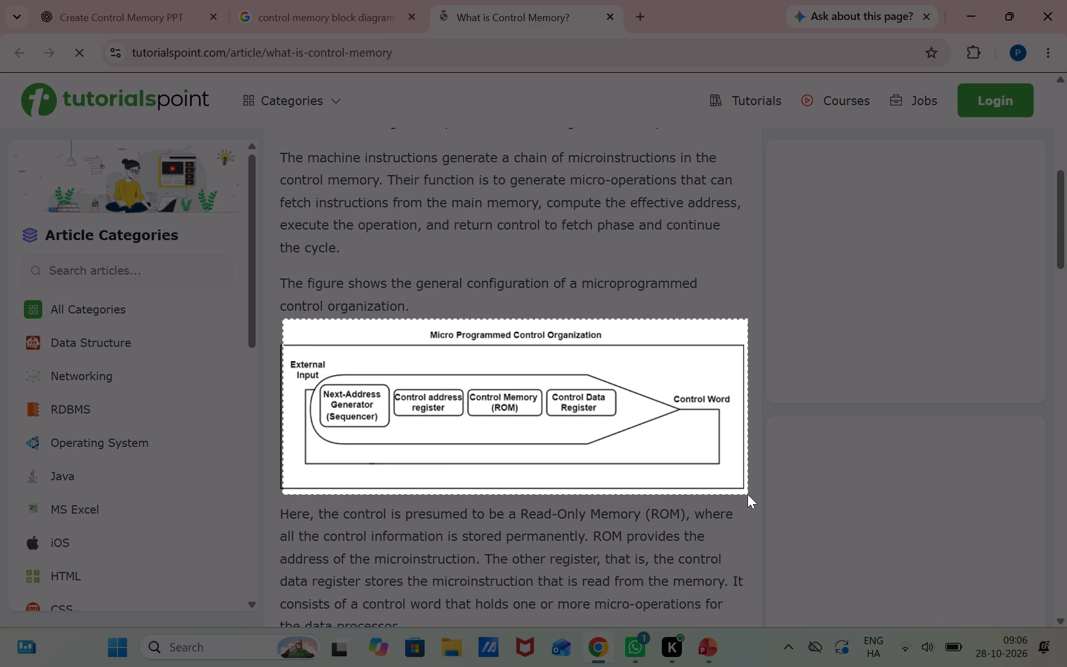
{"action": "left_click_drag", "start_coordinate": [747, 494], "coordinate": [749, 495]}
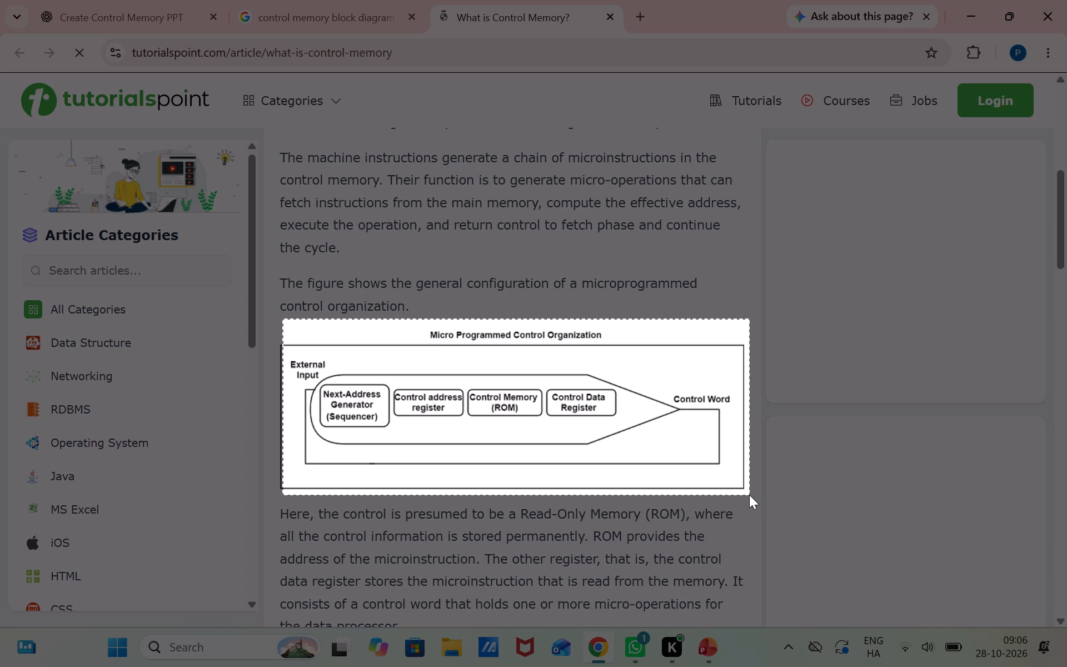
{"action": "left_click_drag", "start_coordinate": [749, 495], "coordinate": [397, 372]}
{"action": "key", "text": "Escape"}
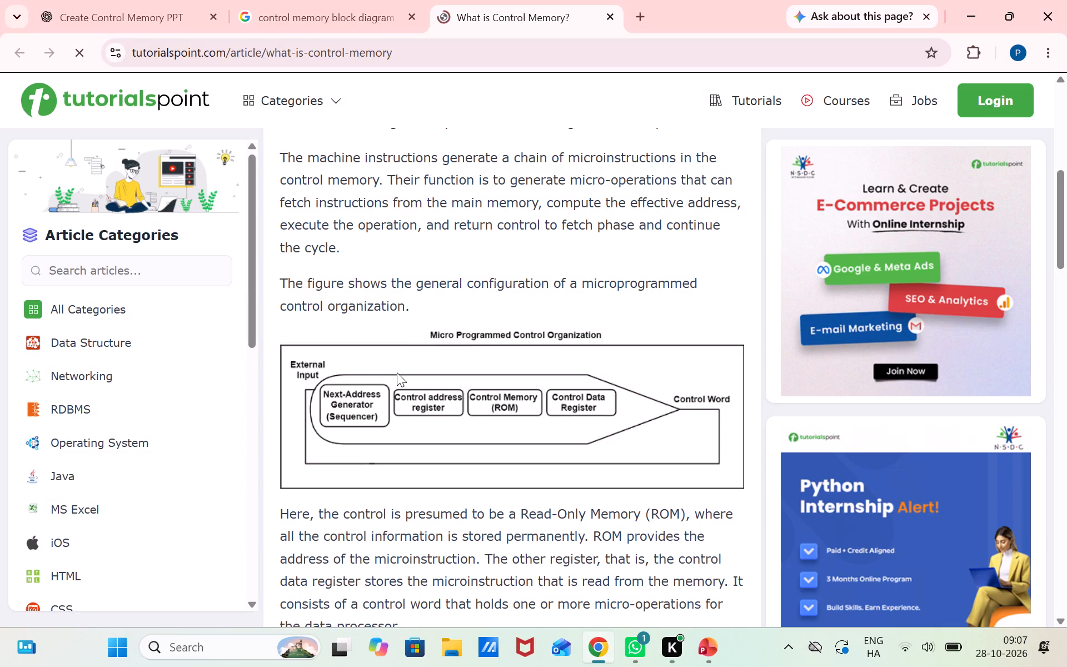
{"action": "key", "text": "Print"}
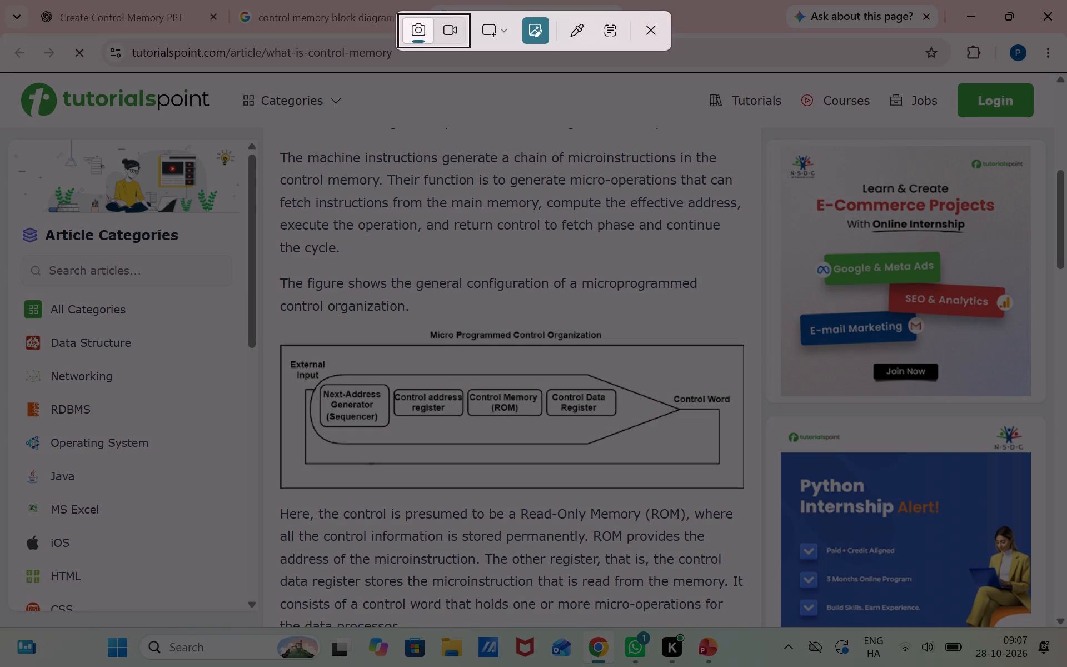
{"action": "left_click_drag", "start_coordinate": [272, 325], "coordinate": [453, 405]}
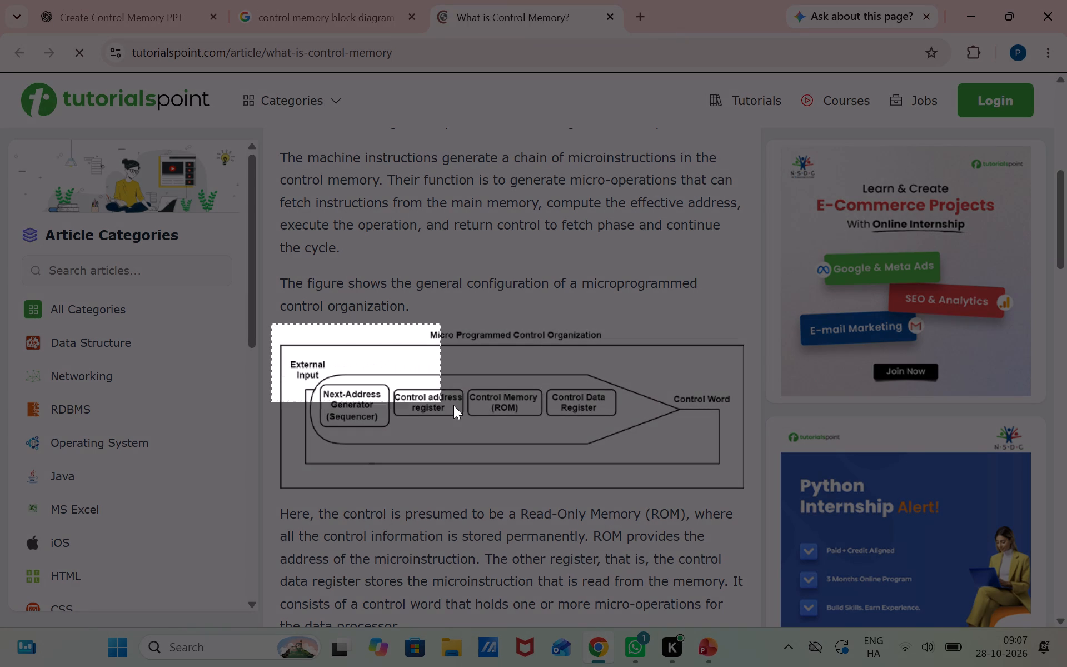
{"action": "left_click_drag", "start_coordinate": [453, 405], "coordinate": [739, 486]}
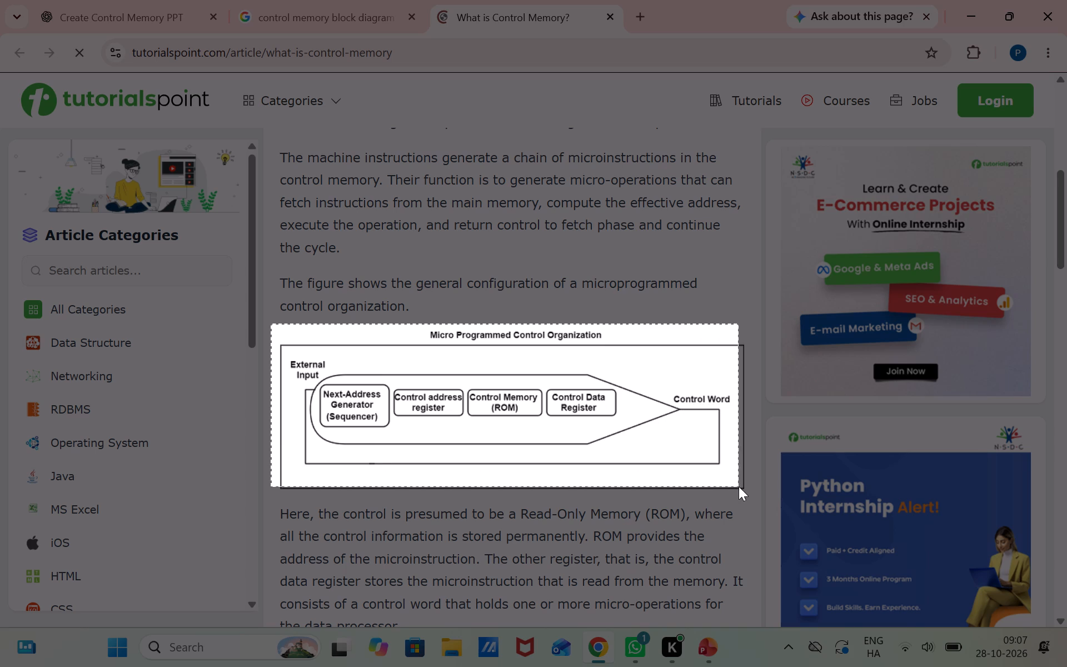
{"action": "left_click_drag", "start_coordinate": [739, 486], "coordinate": [753, 495]}
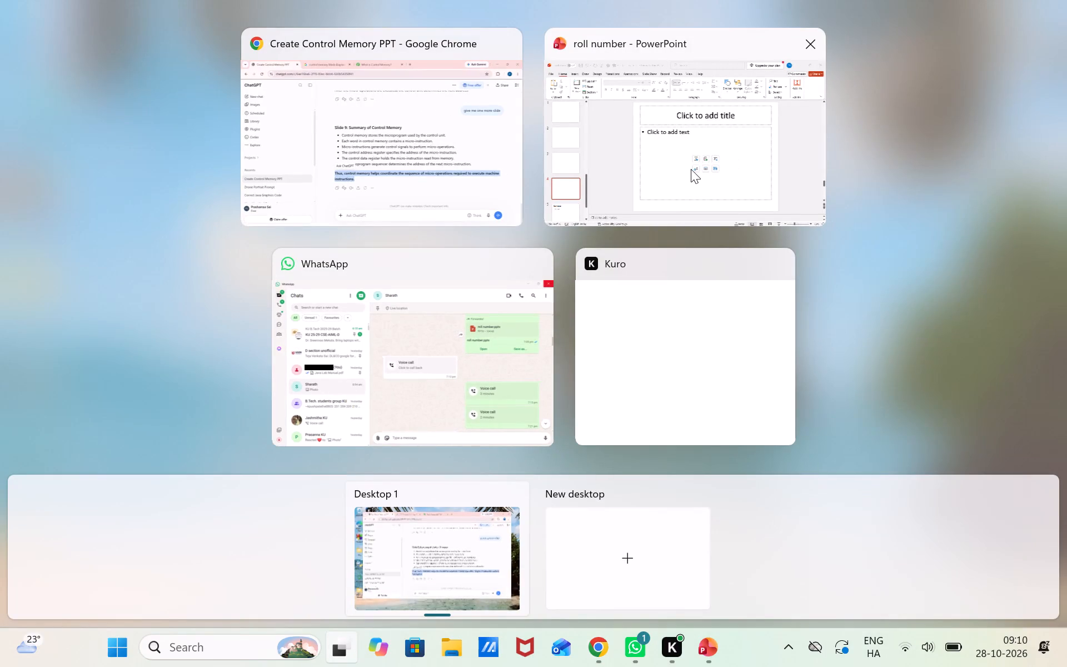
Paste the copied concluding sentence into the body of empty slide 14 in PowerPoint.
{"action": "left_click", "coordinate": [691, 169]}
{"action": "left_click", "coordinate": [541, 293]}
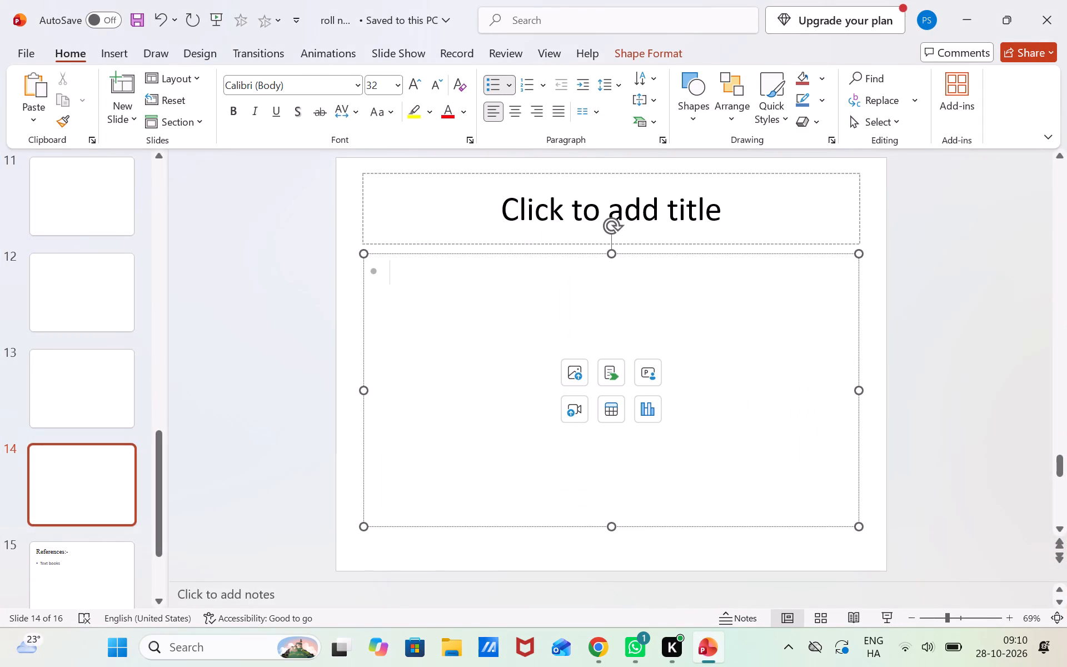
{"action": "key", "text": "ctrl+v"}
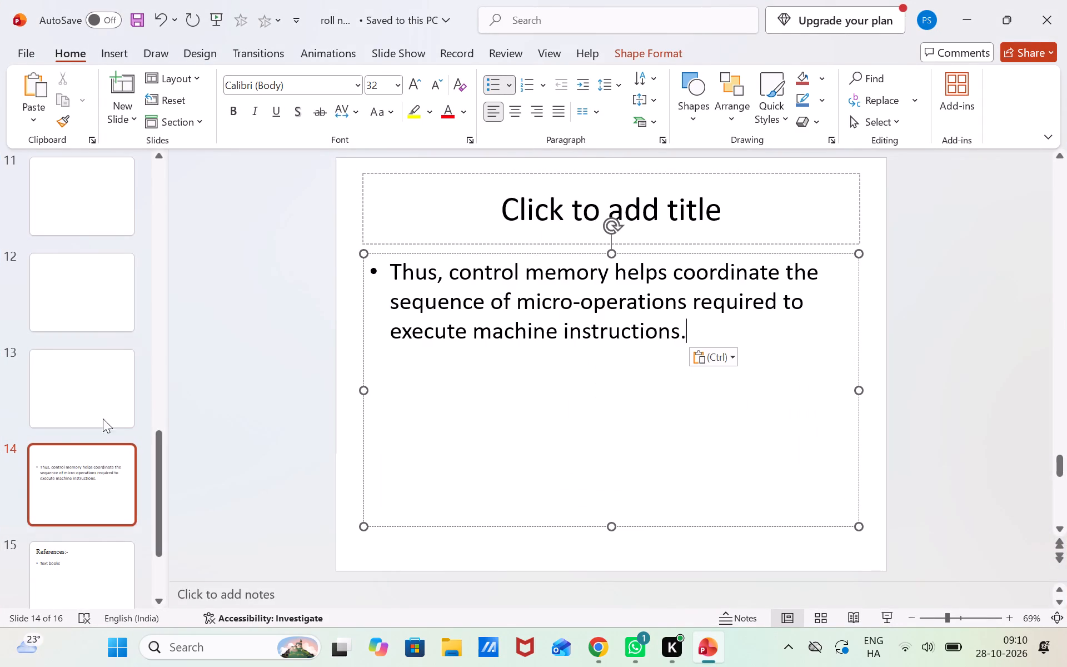
Paste the copied concluding sentence into slide 10's body and blank its title placeholder with a single space.
{"action": "scroll", "coordinate": [69, 427], "scroll_direction": "up", "scroll_amount": 2}
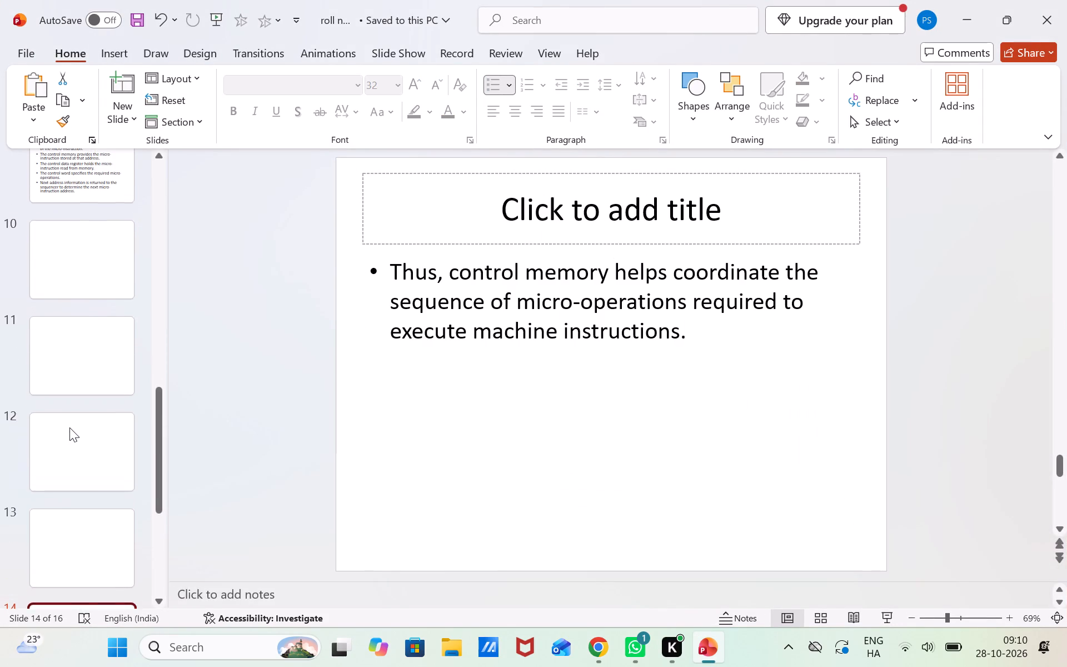
{"action": "left_click", "coordinate": [69, 270]}
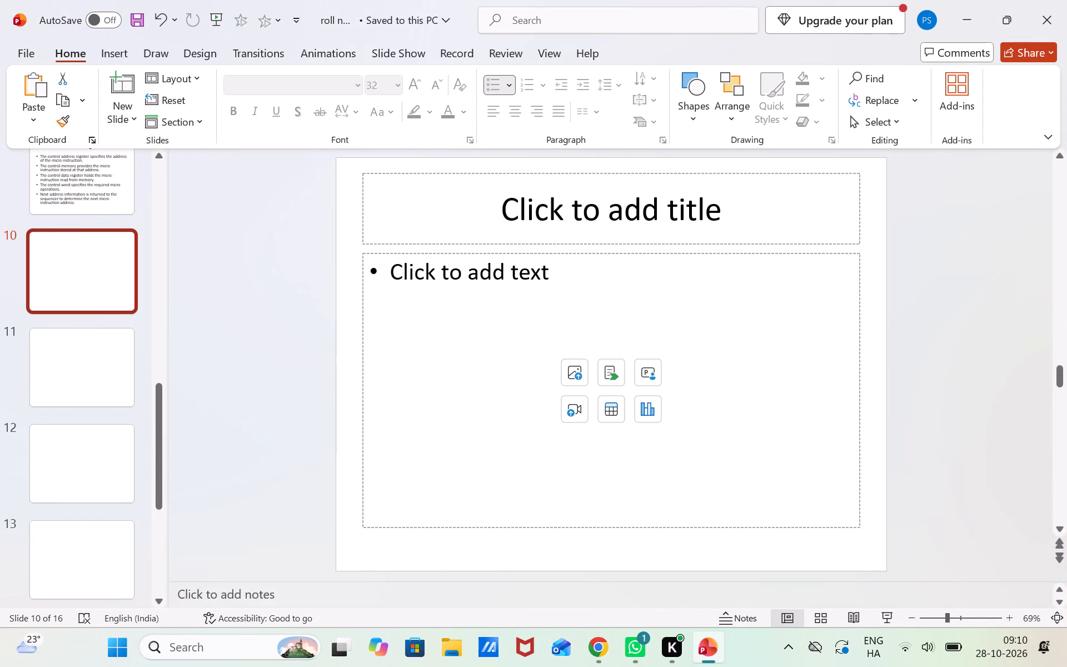
{"action": "left_click", "coordinate": [446, 345]}
{"action": "key", "text": "ctrl+v"}
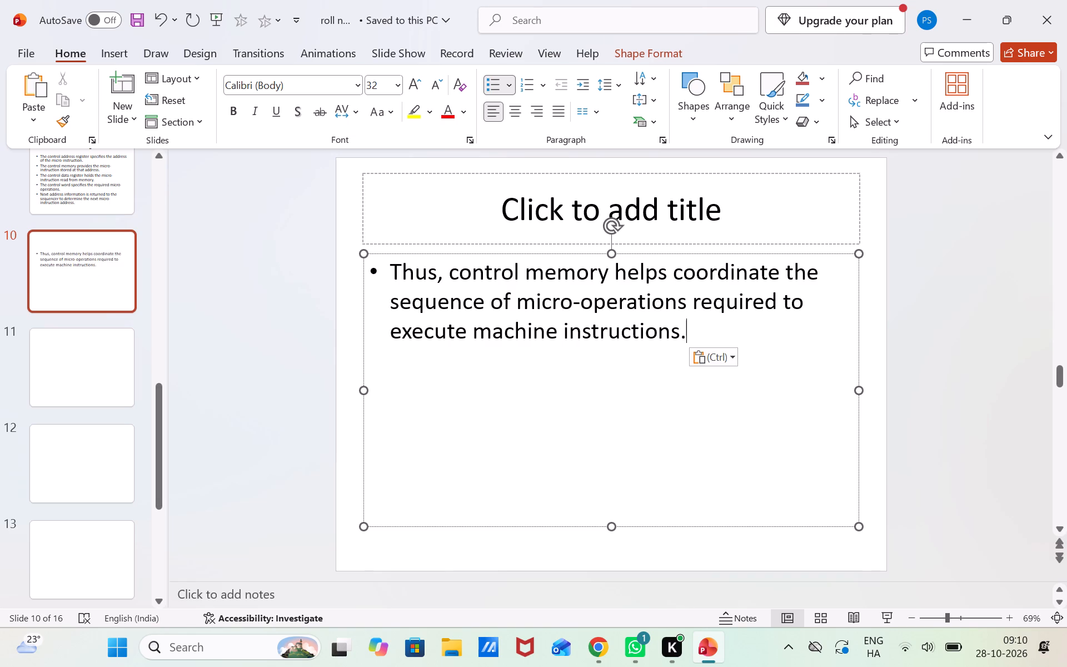
{"action": "left_click", "coordinate": [569, 215]}
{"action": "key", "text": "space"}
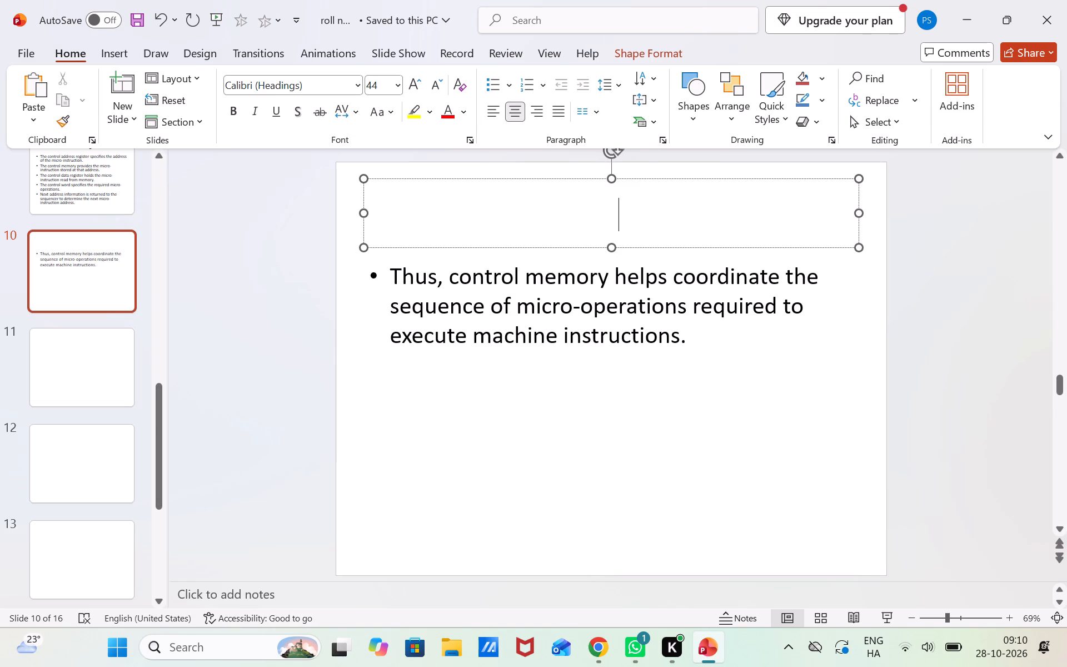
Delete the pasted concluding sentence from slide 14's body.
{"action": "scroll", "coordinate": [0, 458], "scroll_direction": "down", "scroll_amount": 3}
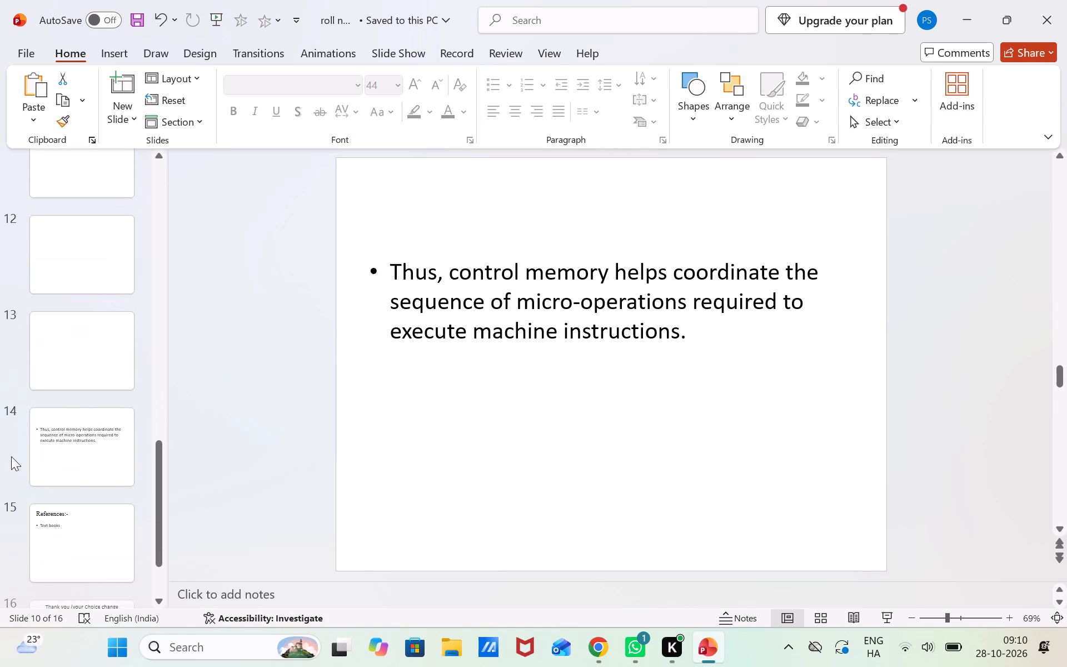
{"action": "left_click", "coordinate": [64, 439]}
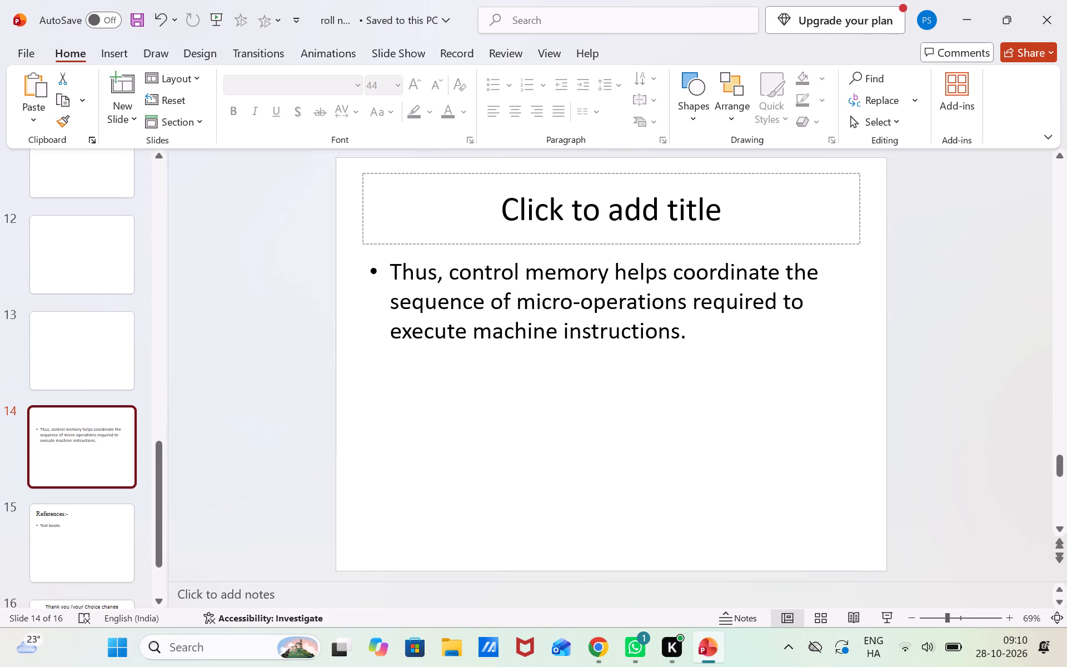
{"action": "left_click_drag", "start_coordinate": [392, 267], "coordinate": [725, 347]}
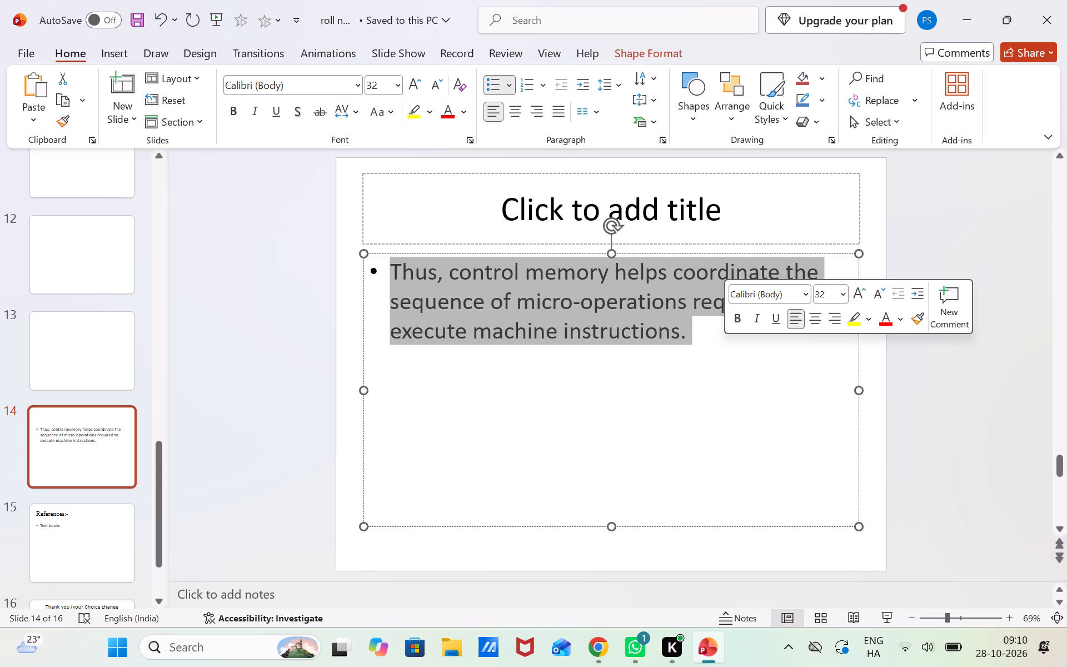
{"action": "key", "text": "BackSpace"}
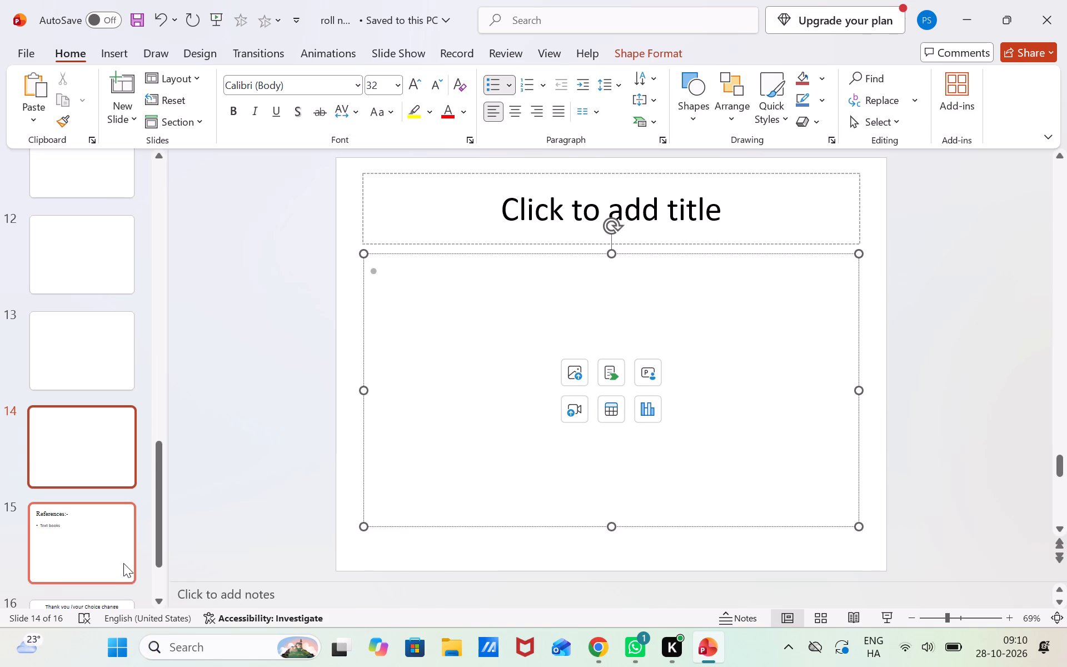
Look back over slides 10 and 9 and the "CONTROL MEMORY" title on slide 3, and return to ChatGPT in Chrome.
{"action": "scroll", "coordinate": [85, 335], "scroll_direction": "up", "scroll_amount": 4}
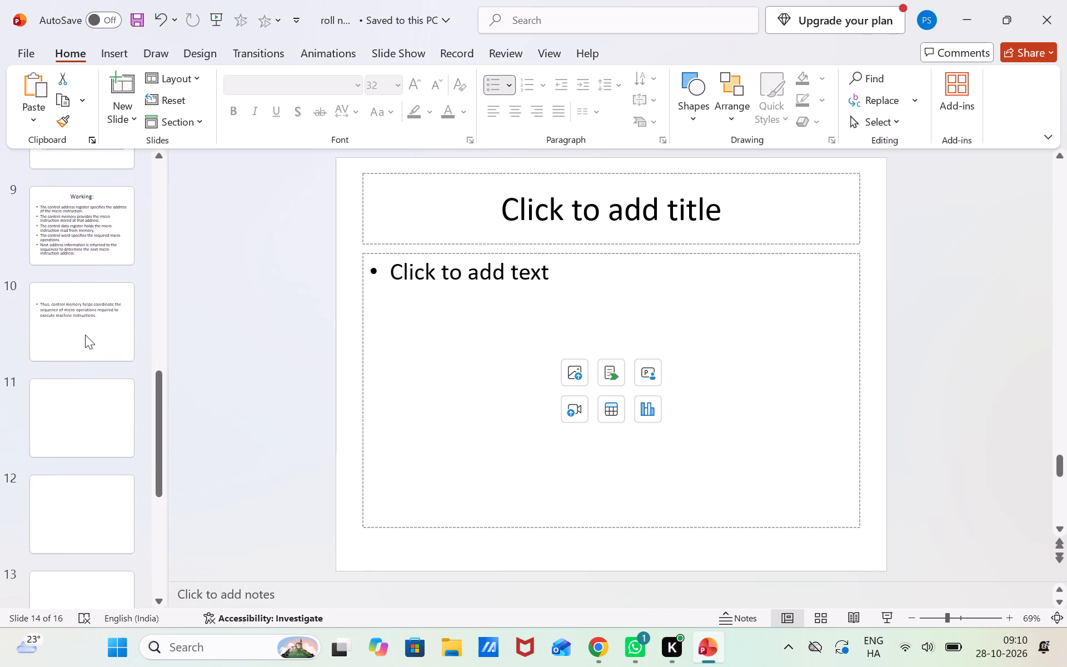
{"action": "left_click", "coordinate": [106, 298]}
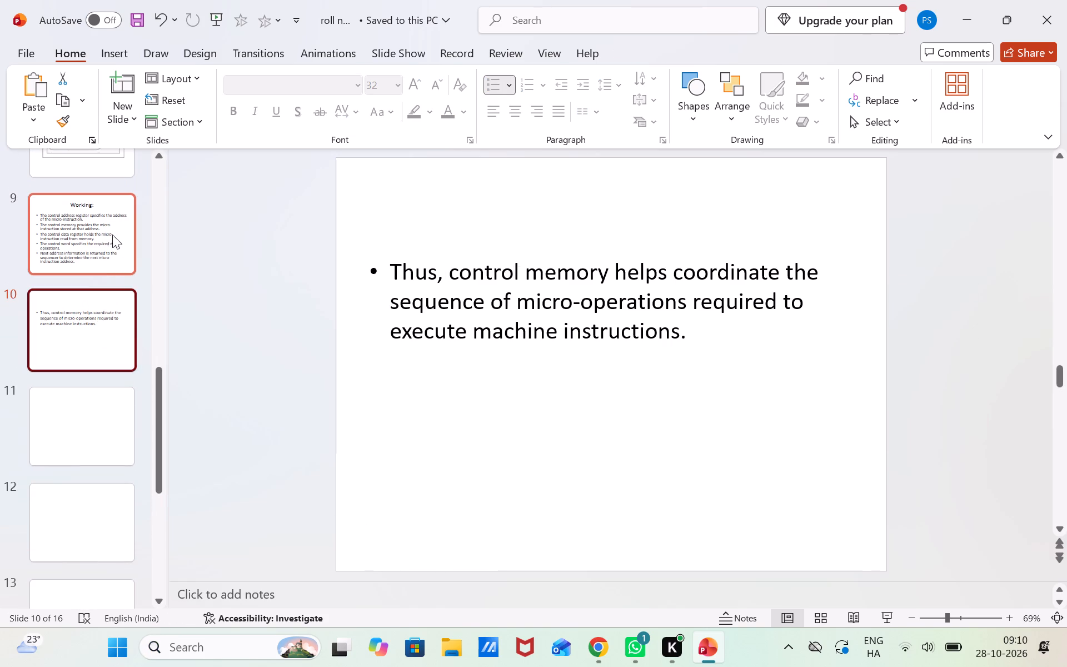
{"action": "left_click", "coordinate": [116, 223]}
{"action": "scroll", "coordinate": [116, 223], "scroll_direction": "up", "scroll_amount": 8}
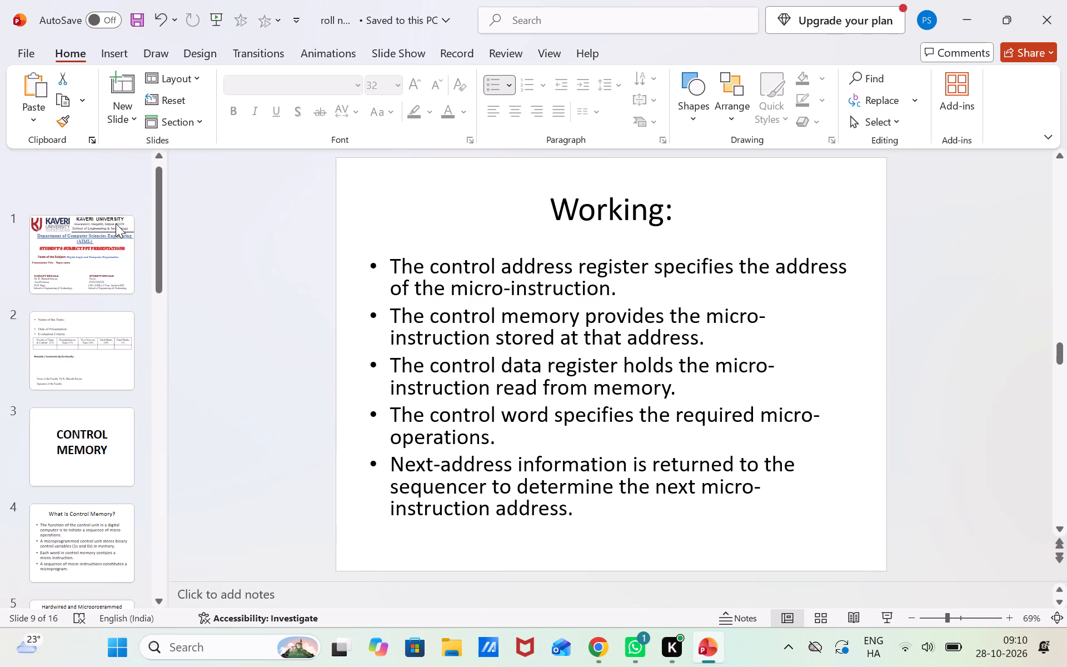
{"action": "scroll", "coordinate": [116, 223], "scroll_direction": "up", "scroll_amount": 1}
{"action": "left_click", "coordinate": [61, 434]}
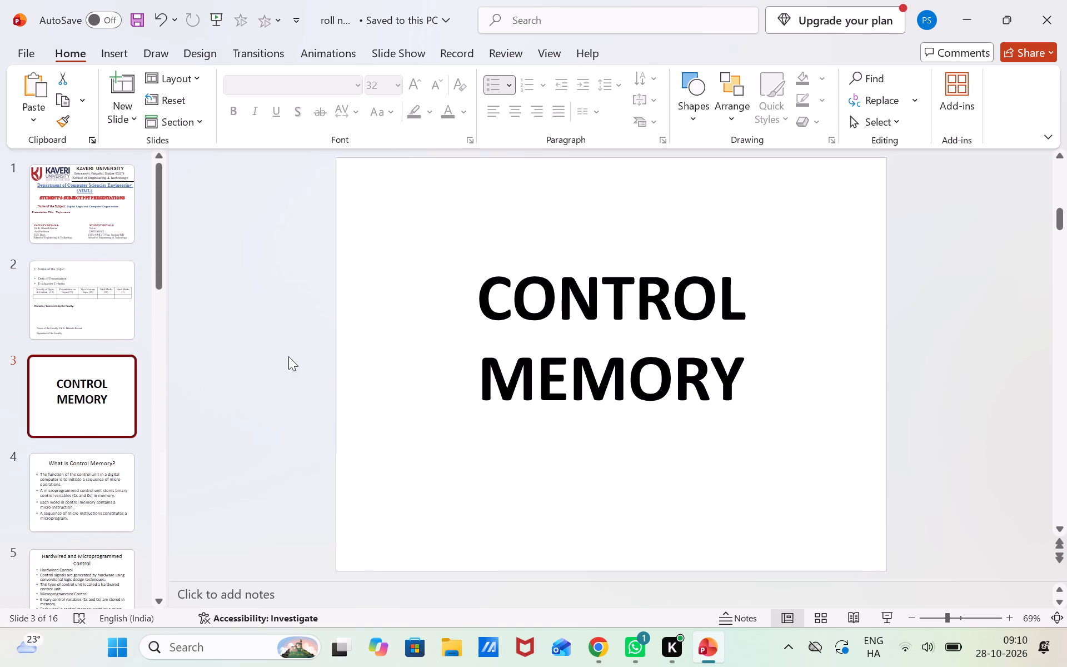
{"action": "scroll", "coordinate": [399, 242], "scroll_direction": "down", "scroll_amount": 1}
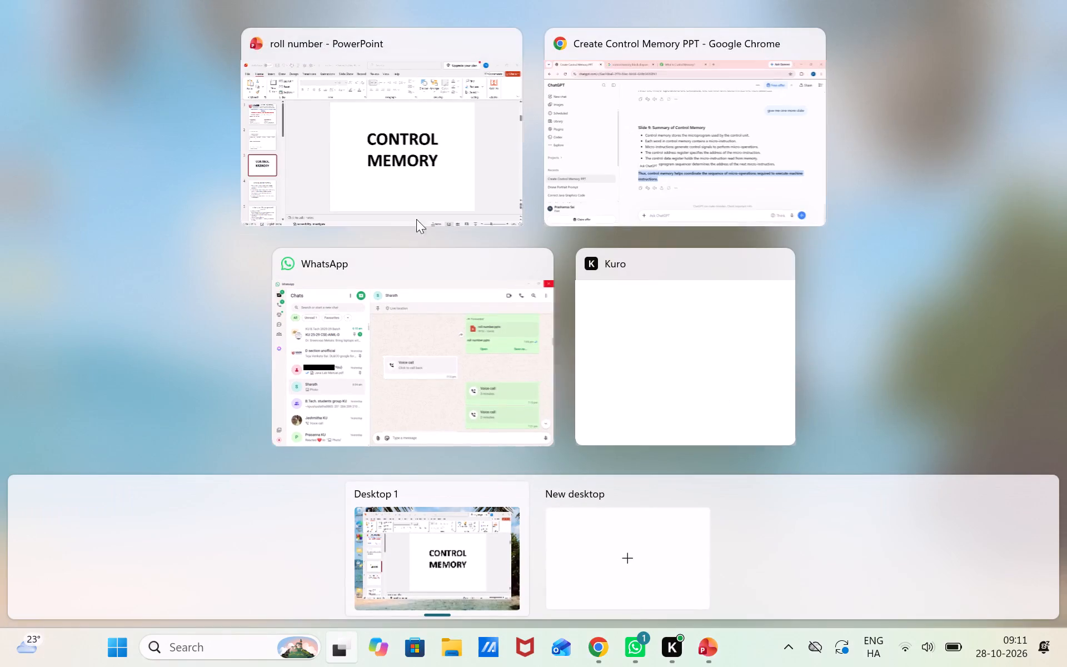
{"action": "left_click", "coordinate": [623, 91]}
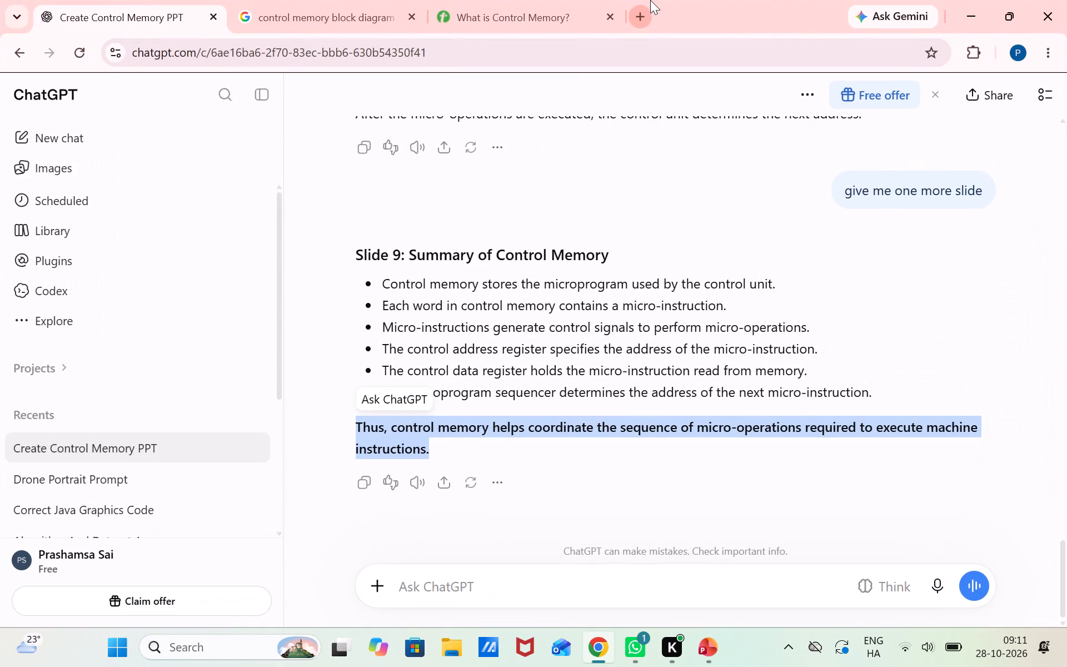
Search Google for "control memory pictures" in a new browser tab.
{"action": "left_click", "coordinate": [649, 3]}
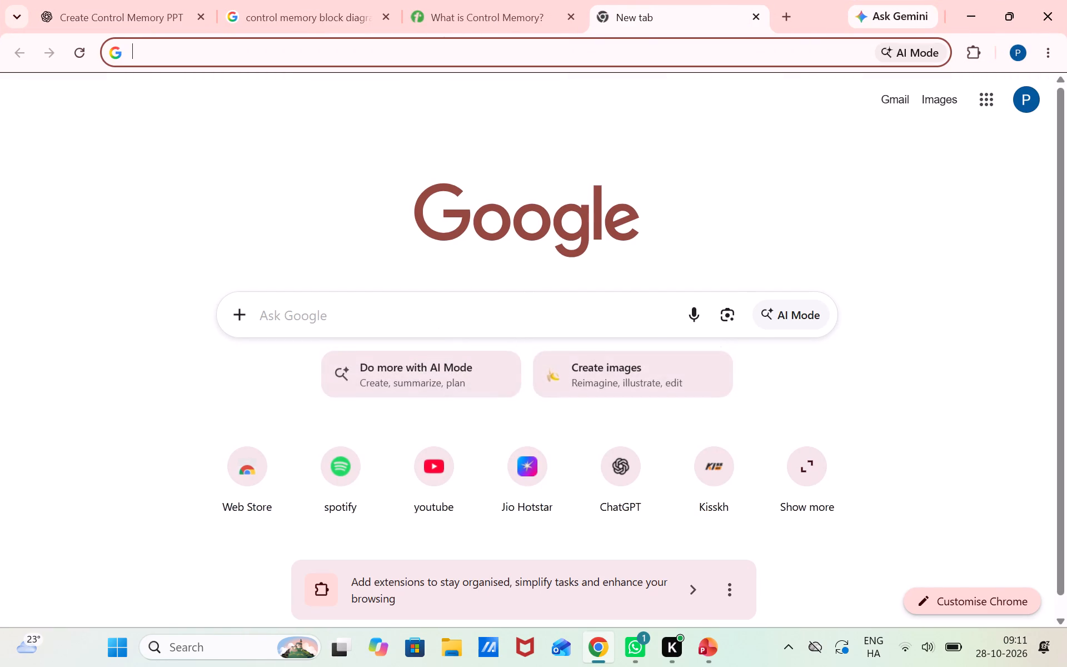
{"action": "left_click", "coordinate": [458, 316]}
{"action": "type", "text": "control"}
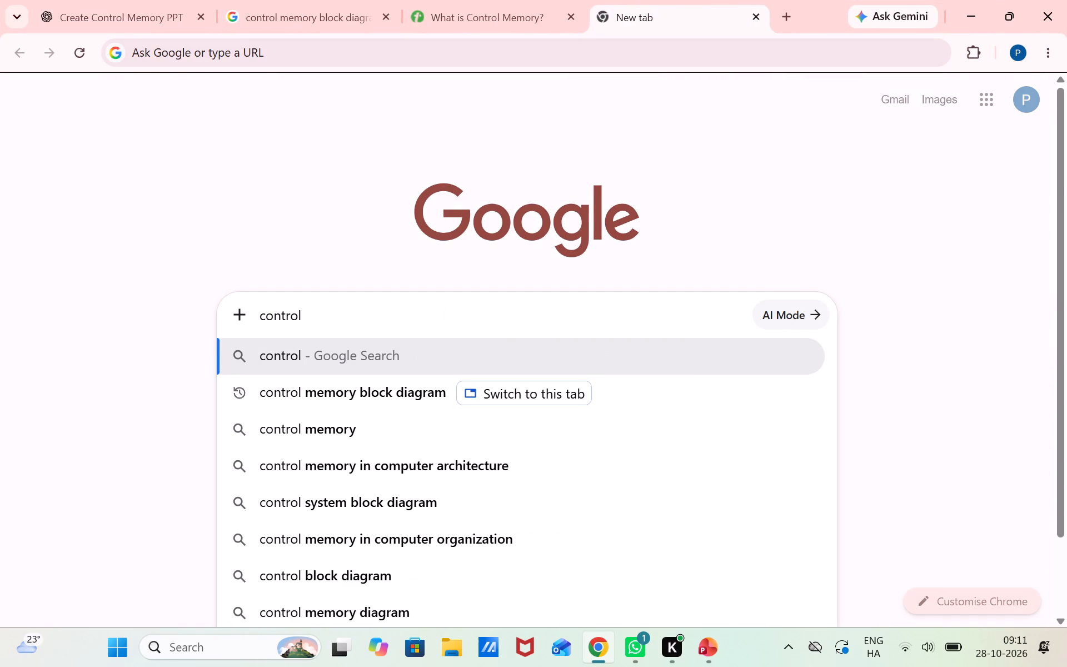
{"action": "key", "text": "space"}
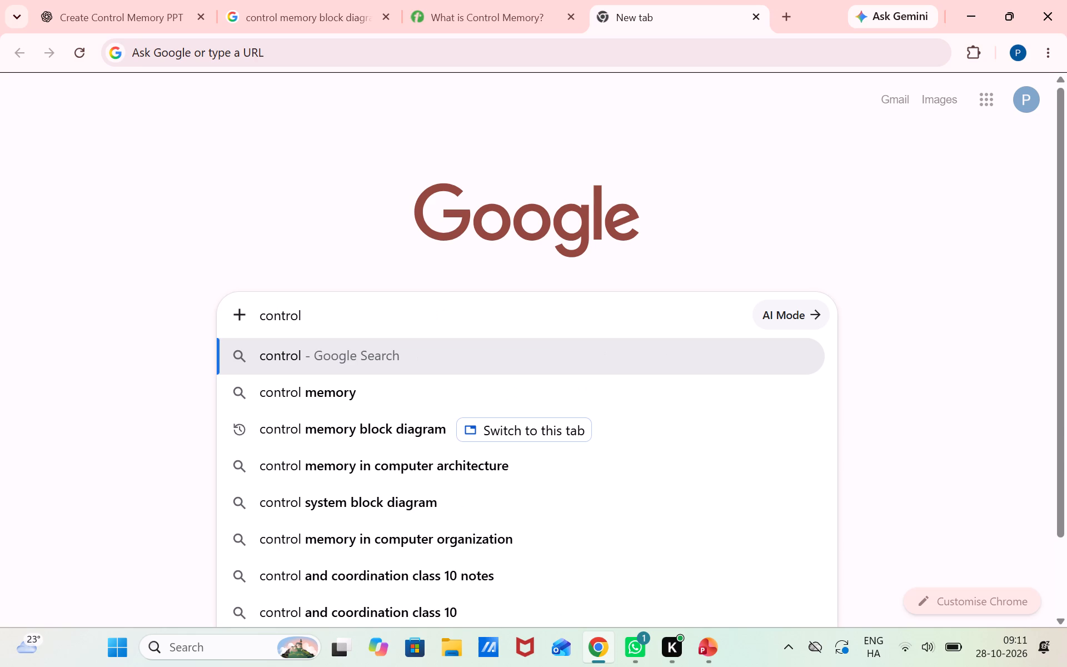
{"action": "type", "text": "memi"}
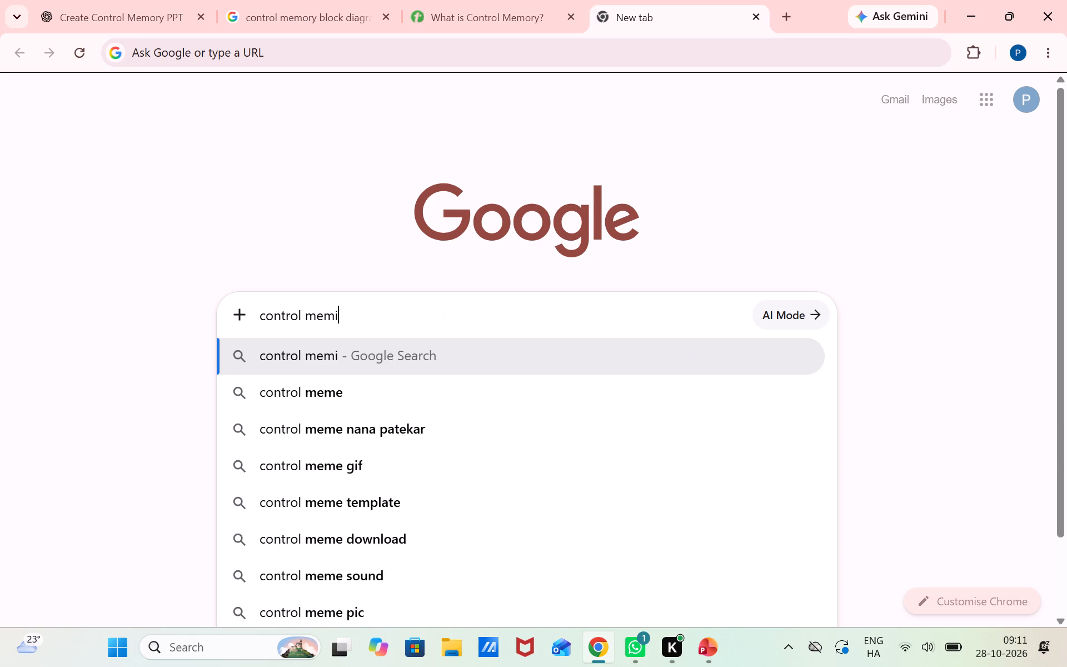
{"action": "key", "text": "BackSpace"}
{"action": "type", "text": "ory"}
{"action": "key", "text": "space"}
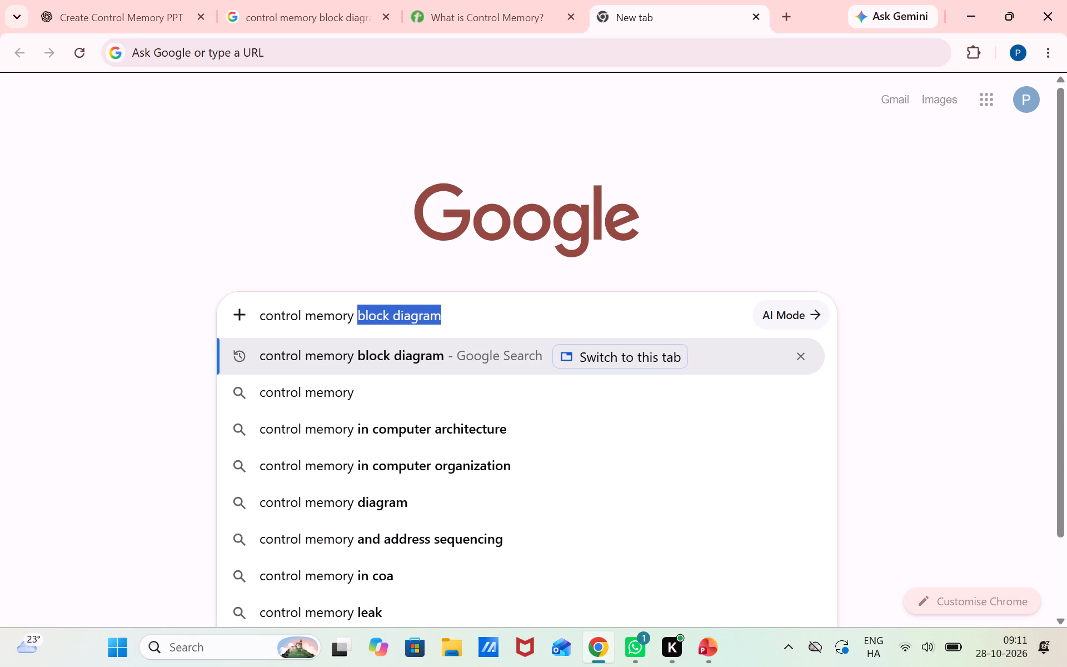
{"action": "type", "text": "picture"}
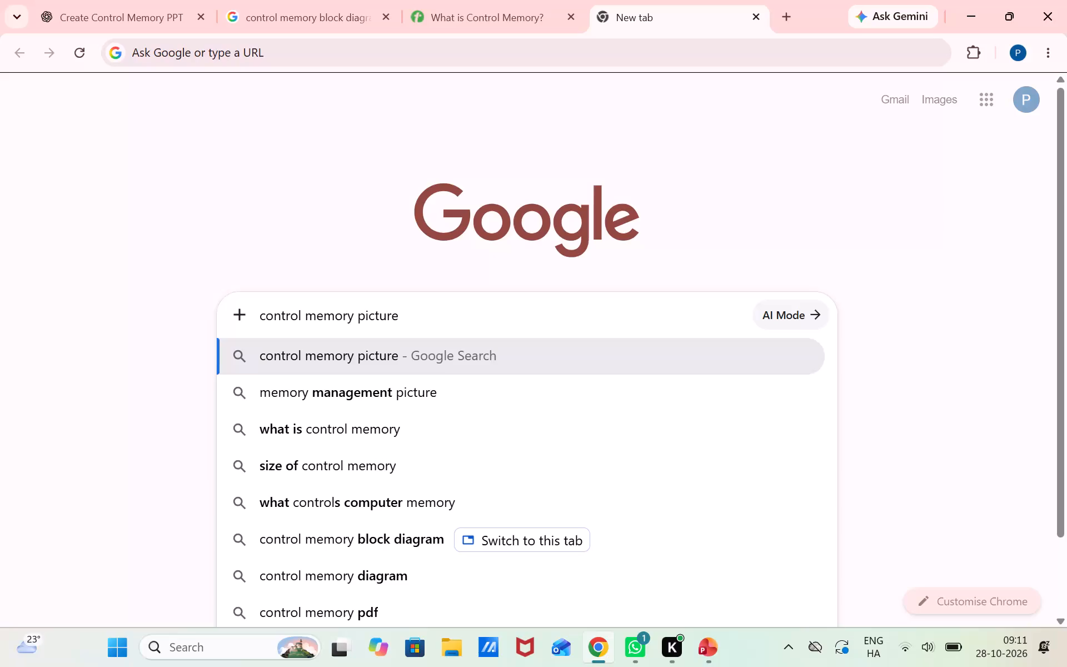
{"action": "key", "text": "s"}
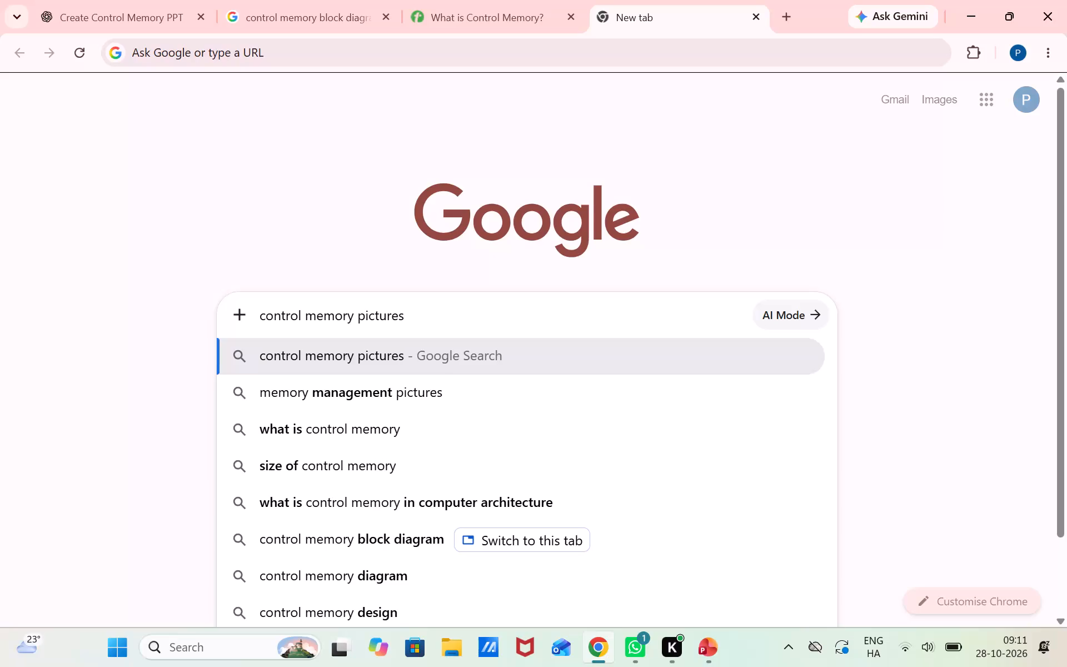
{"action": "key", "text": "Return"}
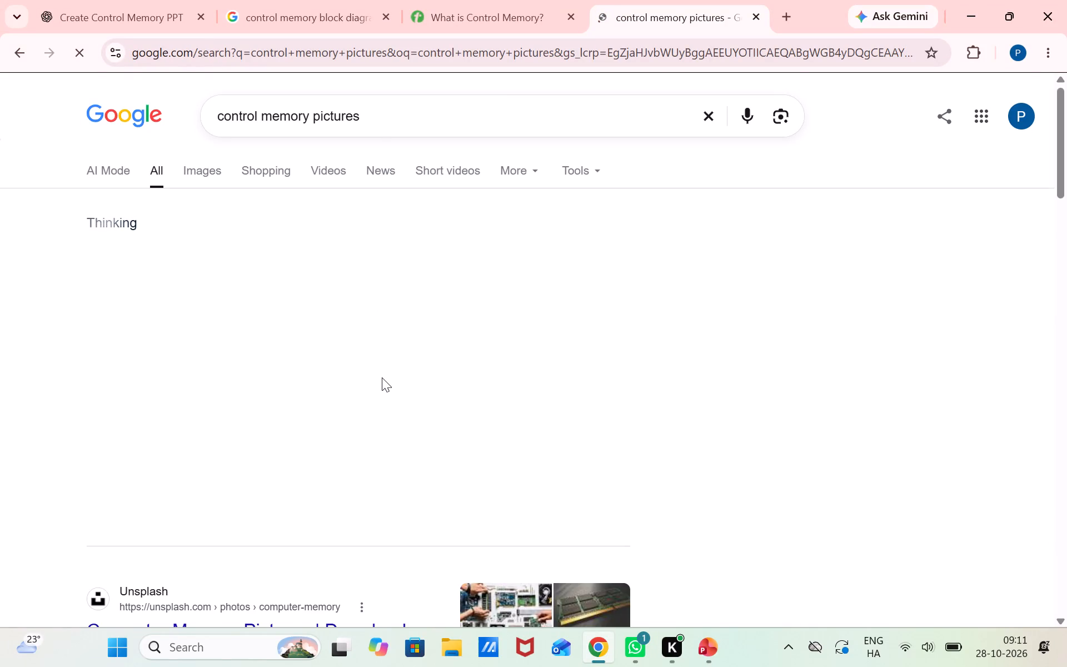
Look through the image results and open the Shutterstock source page of the blue "Memory Management Unit" picture.
{"action": "scroll", "coordinate": [382, 377], "scroll_direction": "down", "scroll_amount": 6}
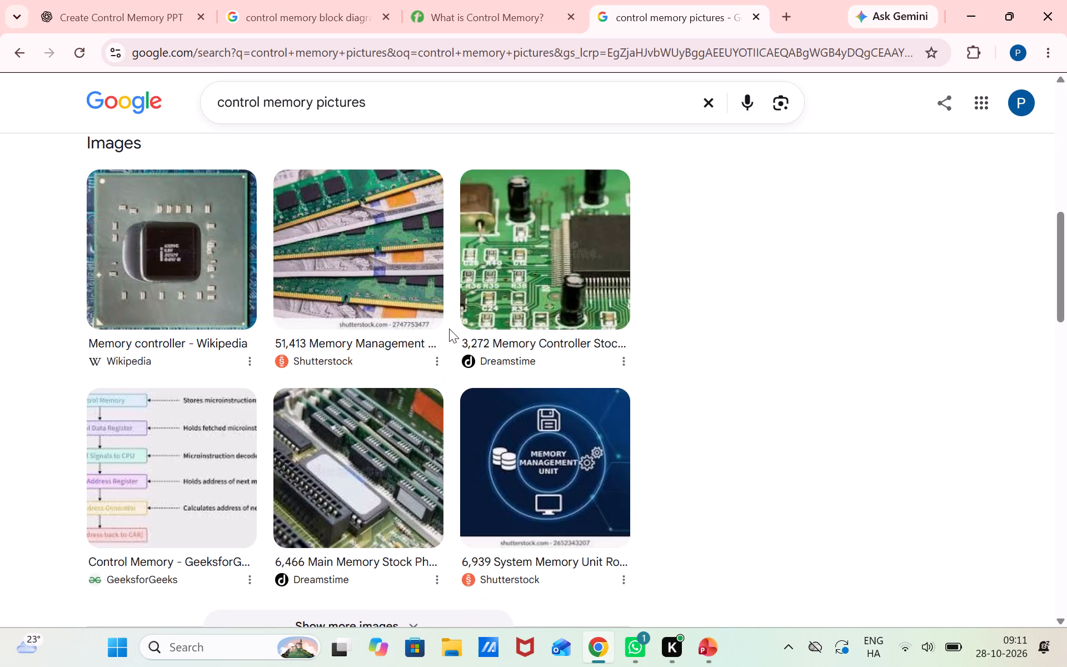
{"action": "scroll", "coordinate": [449, 328], "scroll_direction": "up", "scroll_amount": 6}
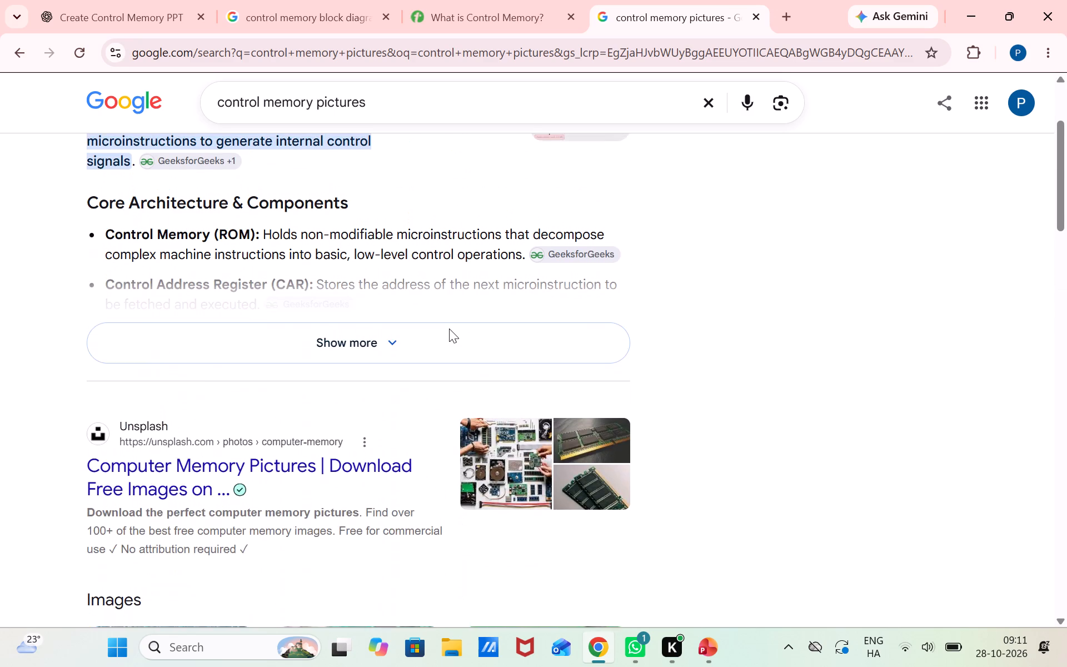
{"action": "scroll", "coordinate": [383, 519], "scroll_direction": "down", "scroll_amount": 3}
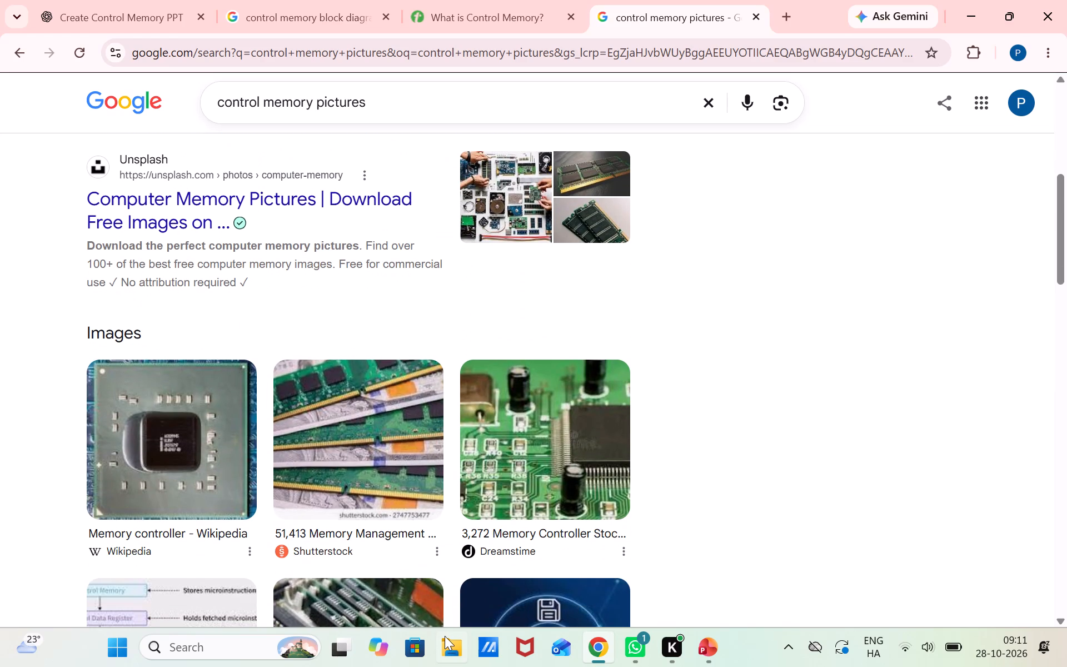
{"action": "scroll", "coordinate": [445, 636], "scroll_direction": "down", "scroll_amount": 1}
{"action": "scroll", "coordinate": [513, 474], "scroll_direction": "down", "scroll_amount": 2}
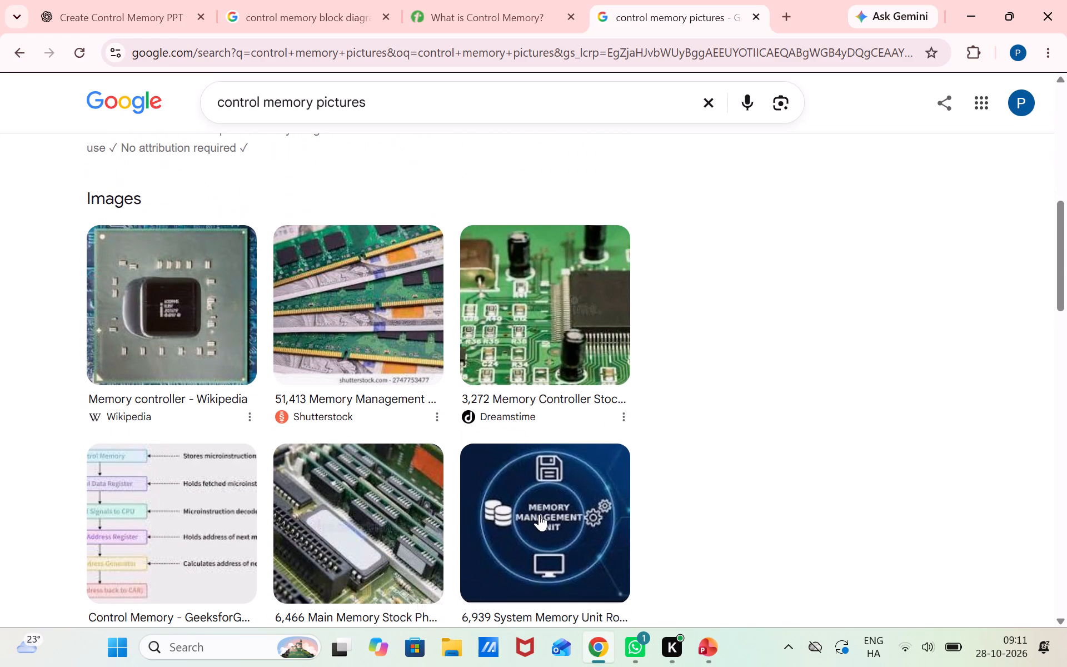
{"action": "left_click", "coordinate": [539, 514]}
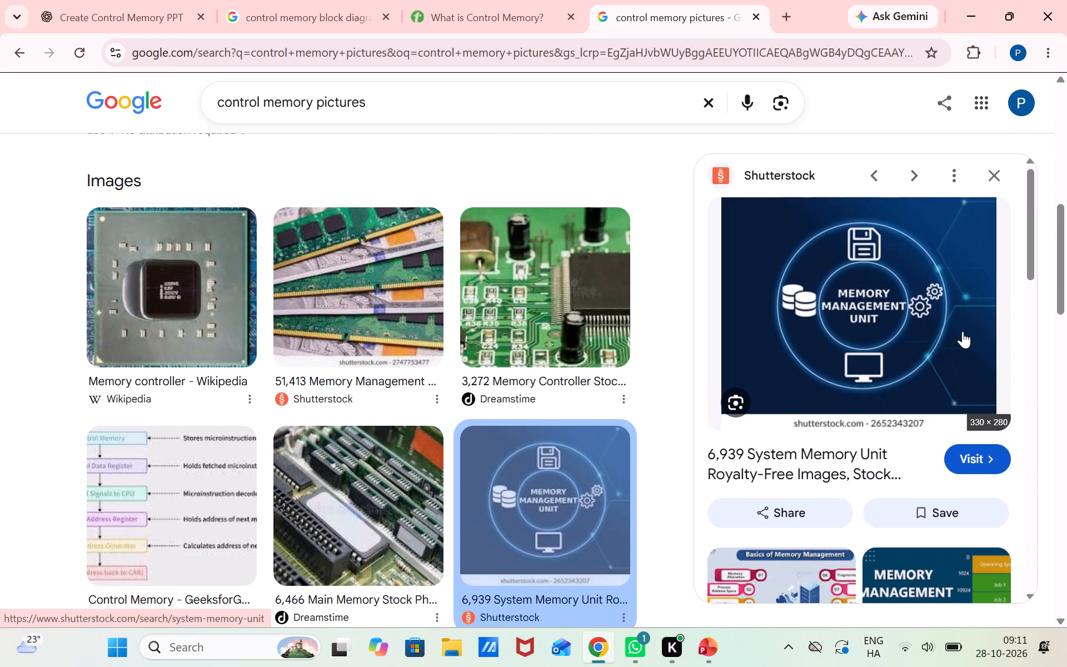
{"action": "left_click", "coordinate": [956, 450]}
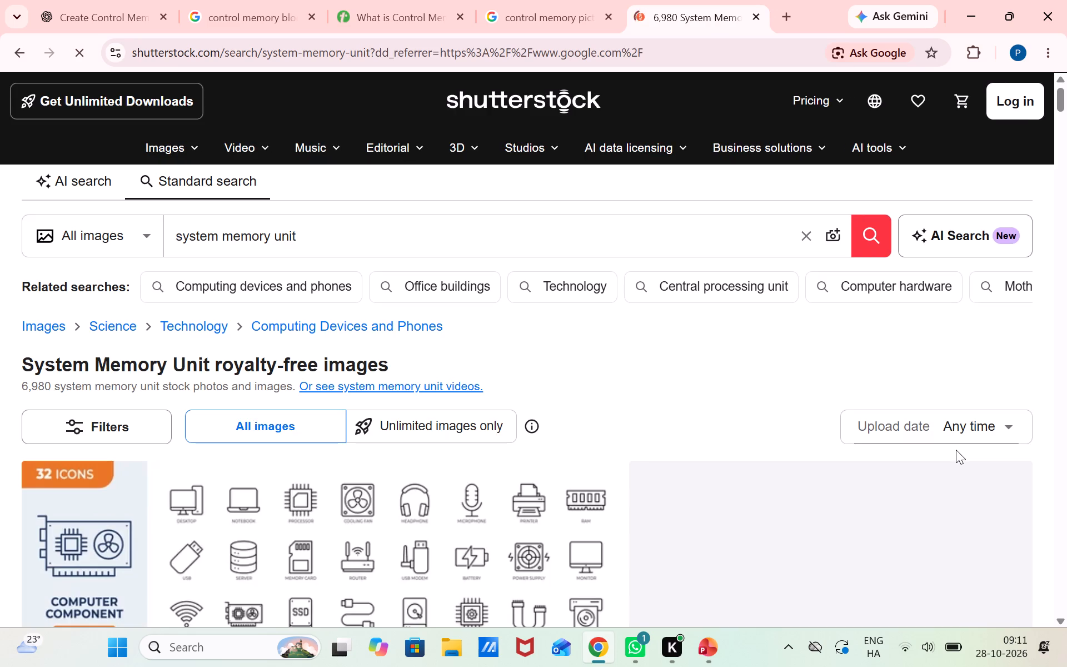
Browse Shutterstock's system memory unit images and open the blue "Memory Management Unit" illustration.
{"action": "scroll", "coordinate": [837, 478], "scroll_direction": "down", "scroll_amount": 5}
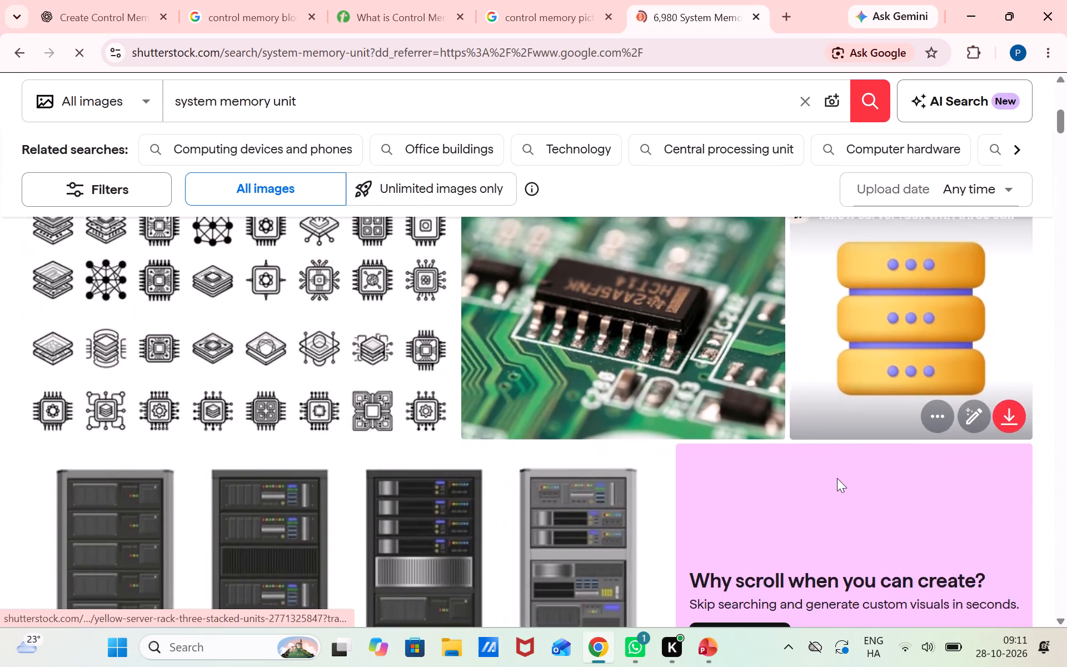
{"action": "scroll", "coordinate": [837, 478], "scroll_direction": "down", "scroll_amount": 3}
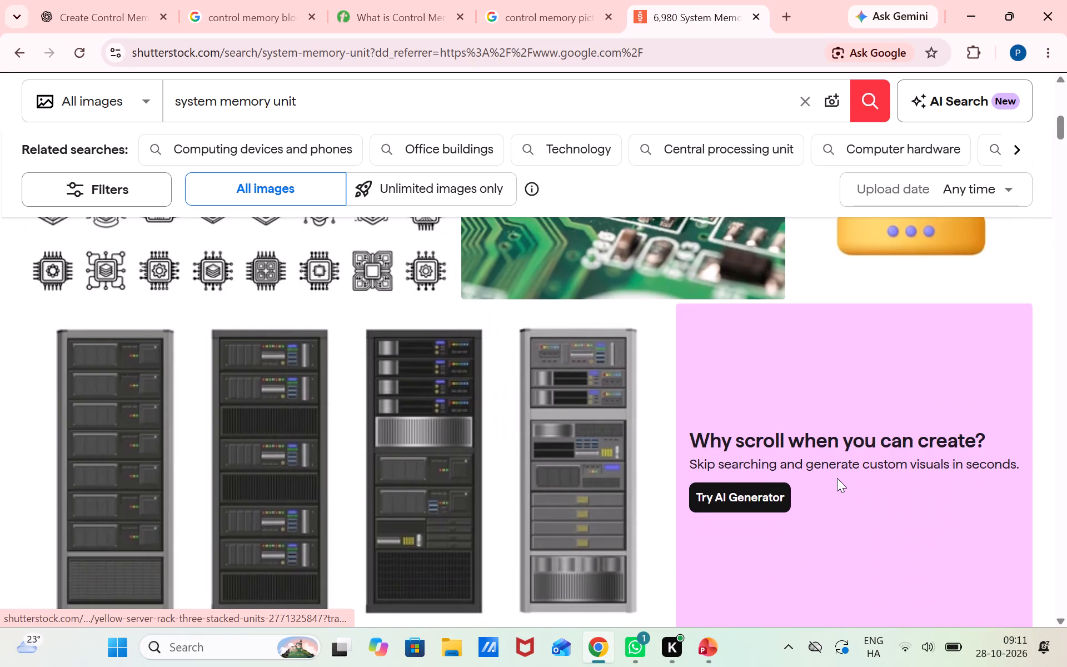
{"action": "scroll", "coordinate": [837, 478], "scroll_direction": "down", "scroll_amount": 8}
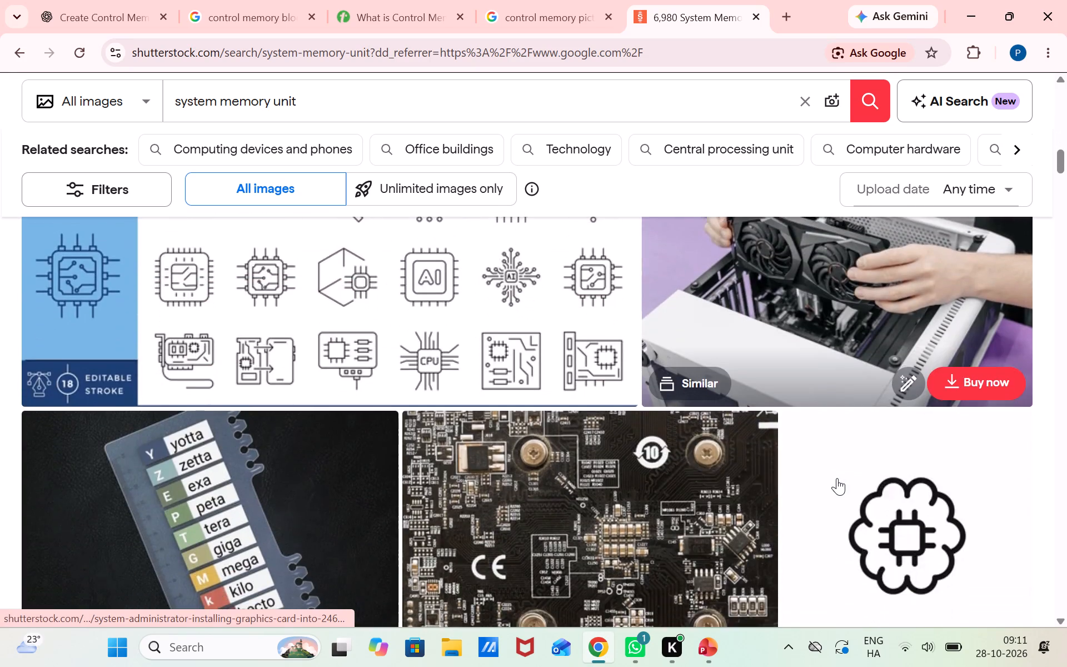
{"action": "scroll", "coordinate": [837, 478], "scroll_direction": "down", "scroll_amount": 5}
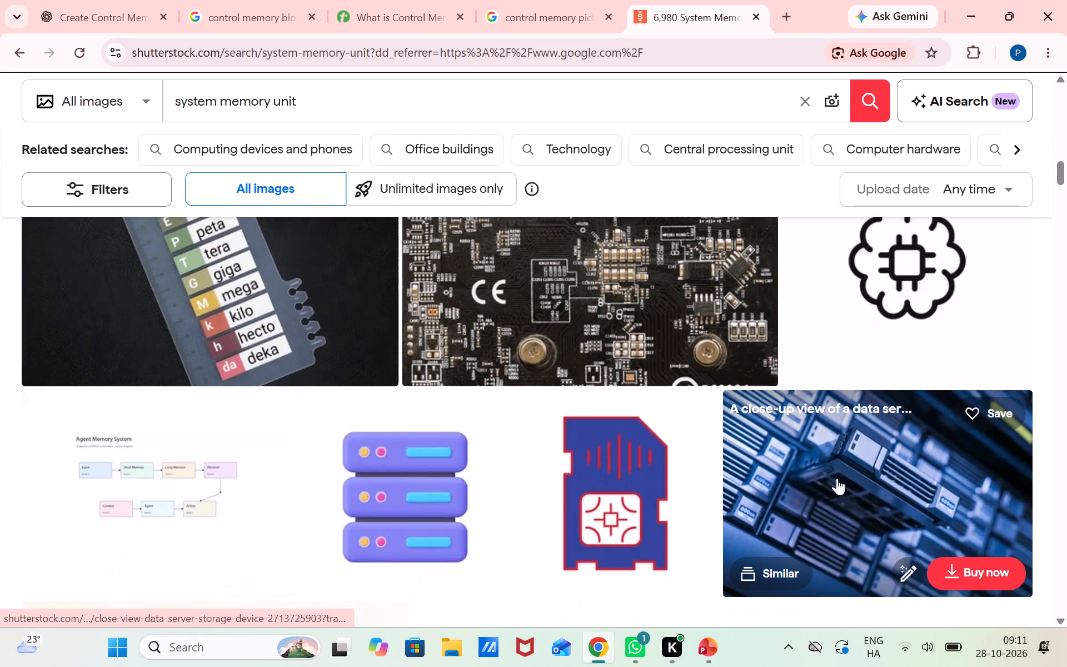
{"action": "scroll", "coordinate": [837, 478], "scroll_direction": "down", "scroll_amount": 7}
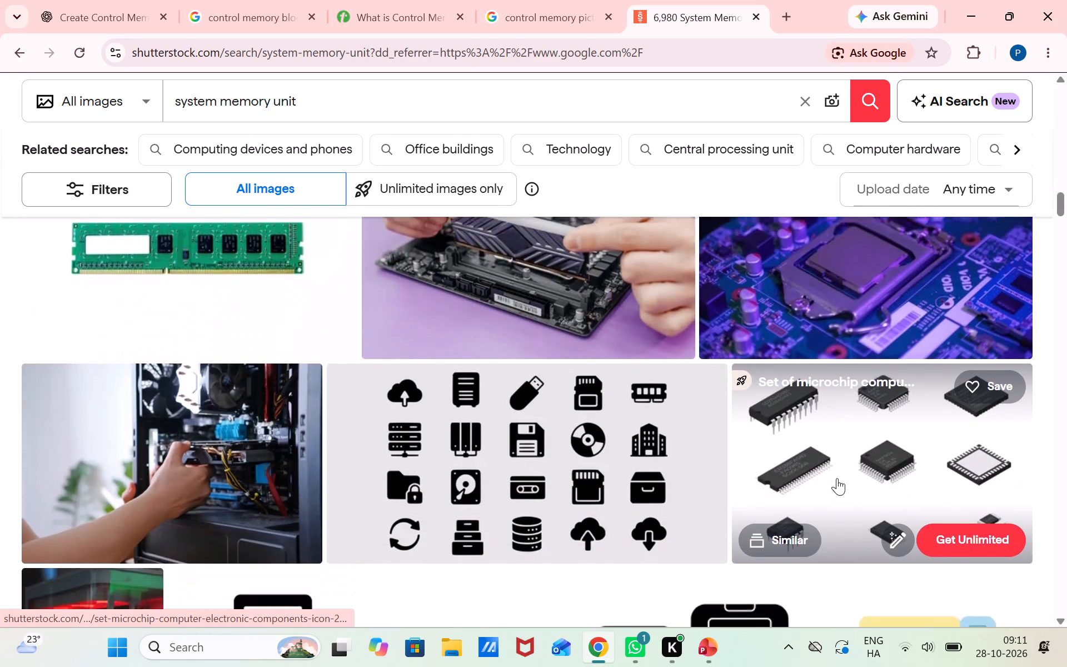
{"action": "scroll", "coordinate": [837, 478], "scroll_direction": "down", "scroll_amount": 6}
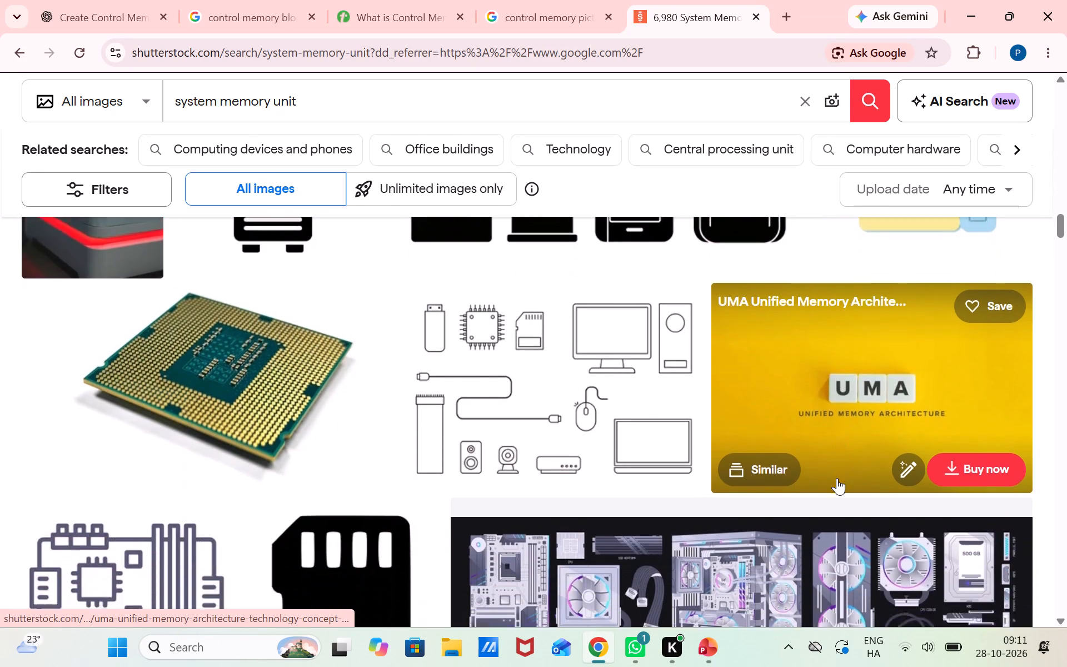
{"action": "scroll", "coordinate": [837, 478], "scroll_direction": "down", "scroll_amount": 8}
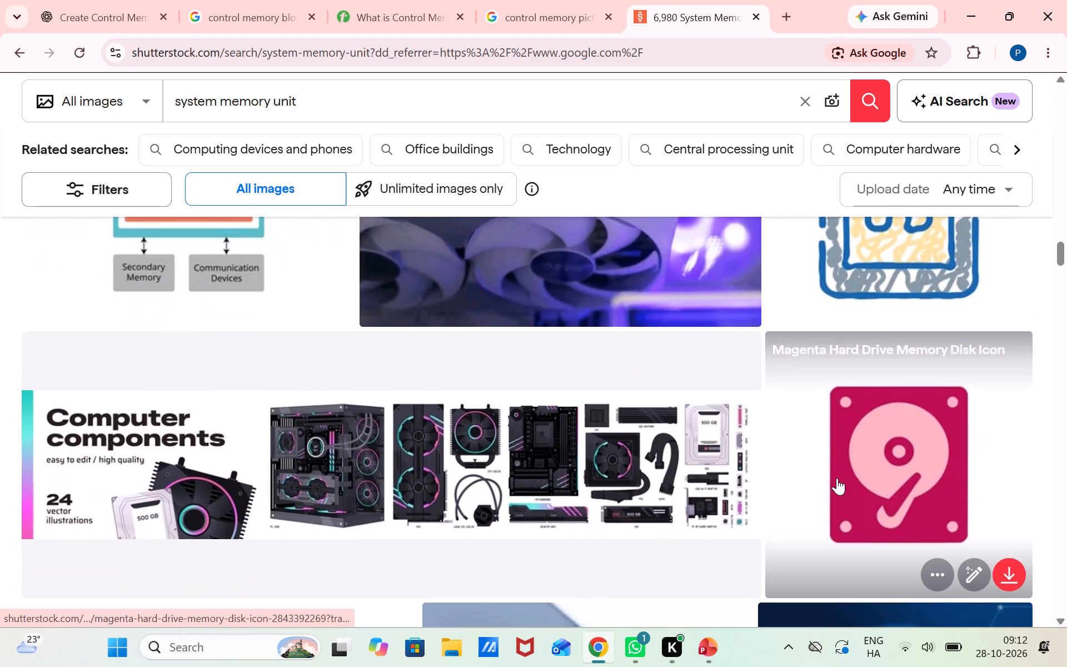
{"action": "scroll", "coordinate": [837, 478], "scroll_direction": "down", "scroll_amount": 5}
{"action": "scroll", "coordinate": [837, 478], "scroll_direction": "up", "scroll_amount": 1}
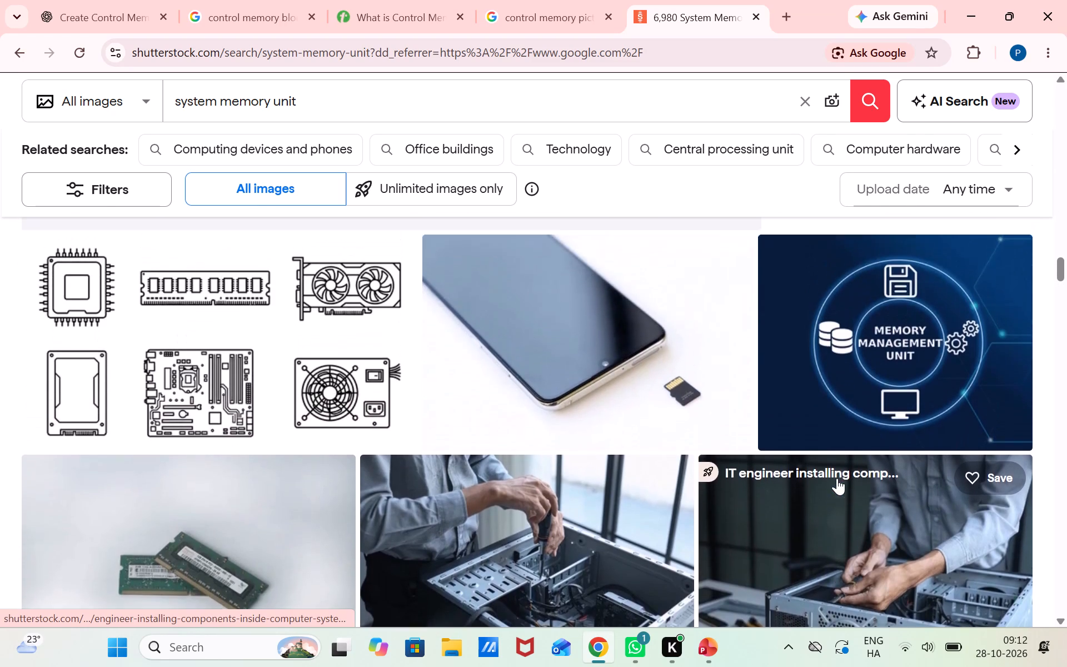
{"action": "scroll", "coordinate": [837, 478], "scroll_direction": "up", "scroll_amount": 1}
{"action": "left_click", "coordinate": [837, 478]}
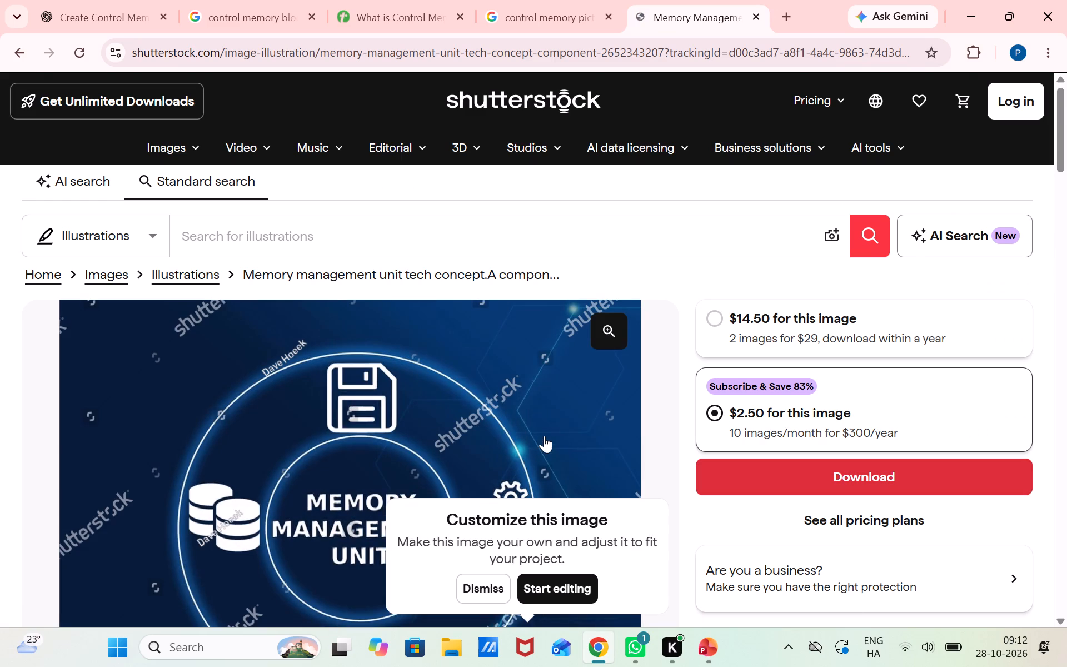
Dismiss the image customization prompt and capture a rectangular screen snip of the "Memory Management Unit" illustration, trimming its right edge.
{"action": "scroll", "coordinate": [544, 436], "scroll_direction": "down", "scroll_amount": 2}
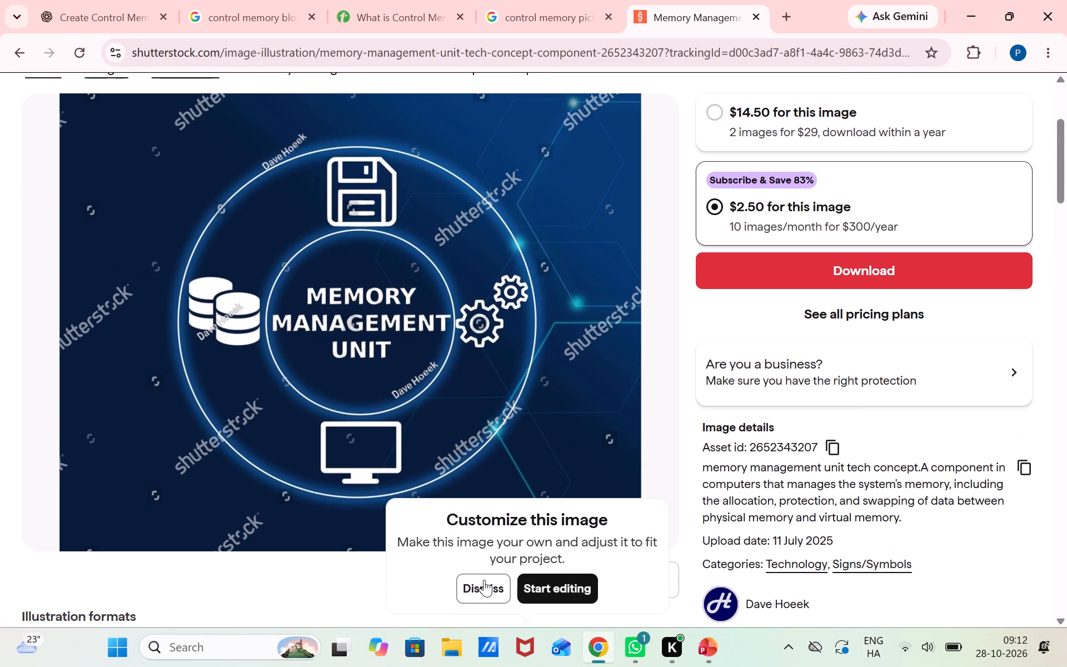
{"action": "left_click", "coordinate": [483, 580]}
{"action": "scroll", "coordinate": [483, 580], "scroll_direction": "up", "scroll_amount": 2}
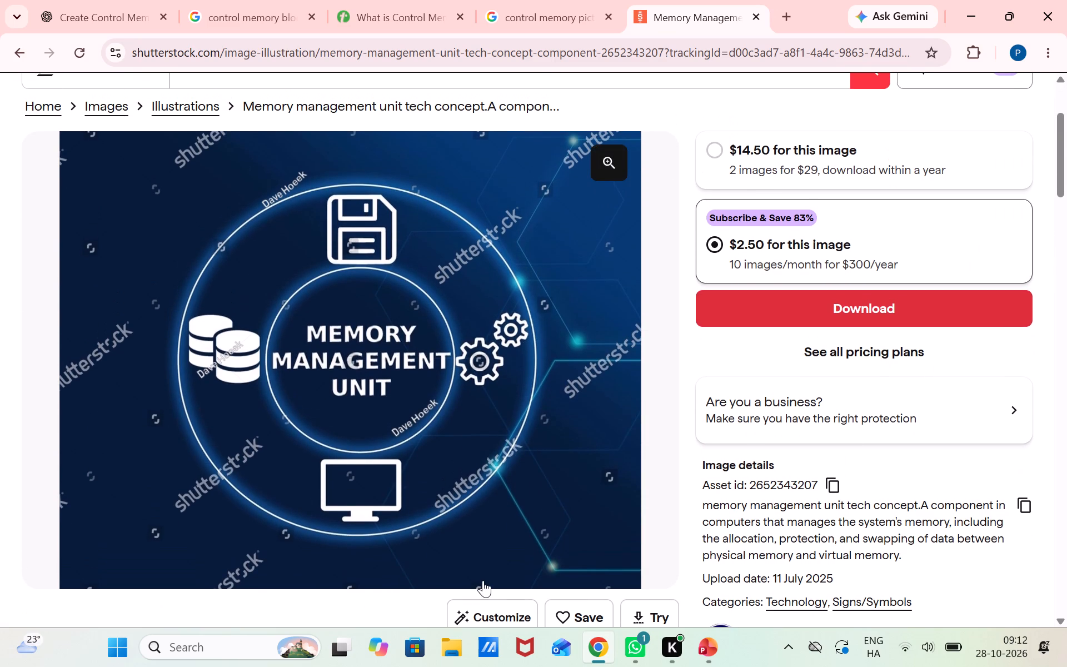
{"action": "key", "text": "Print"}
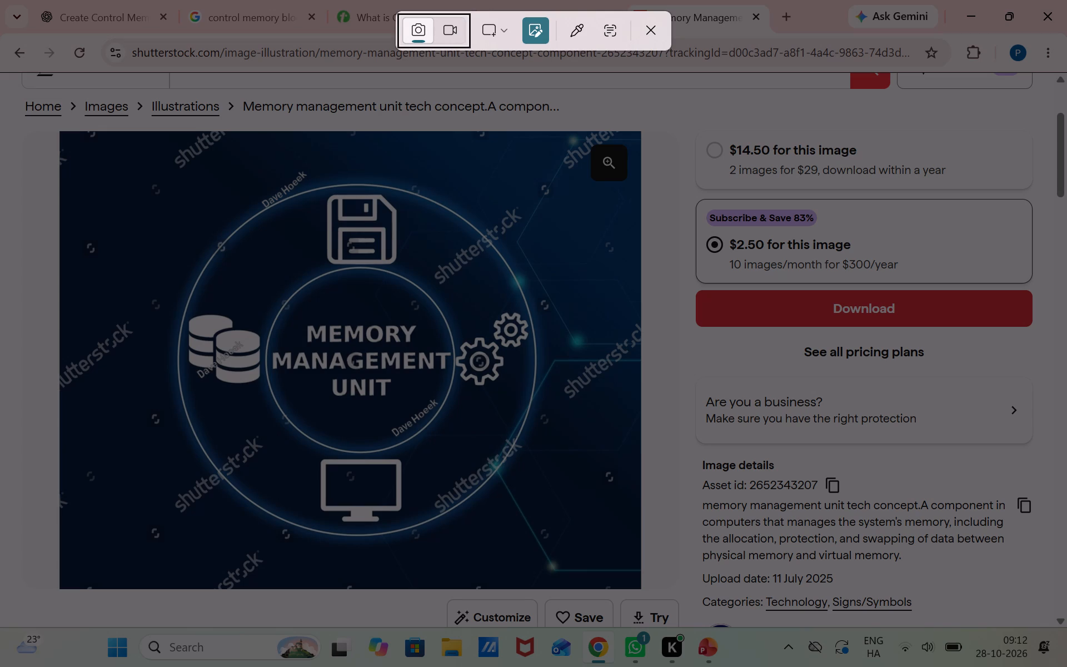
{"action": "left_click_drag", "start_coordinate": [61, 130], "coordinate": [423, 434]}
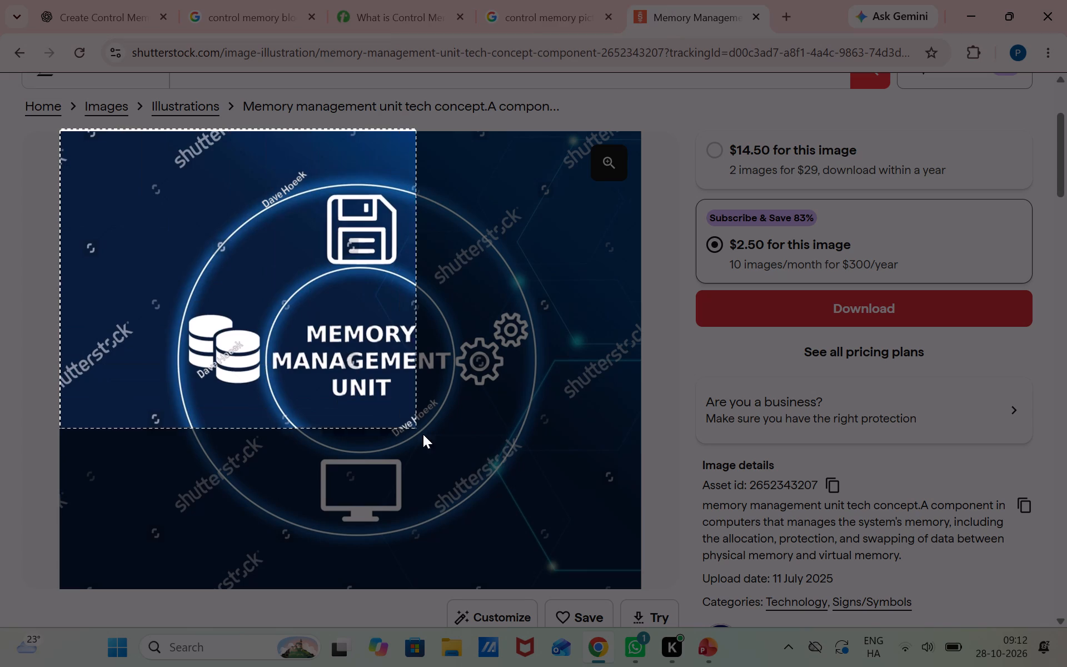
{"action": "left_click_drag", "start_coordinate": [423, 434], "coordinate": [563, 593]}
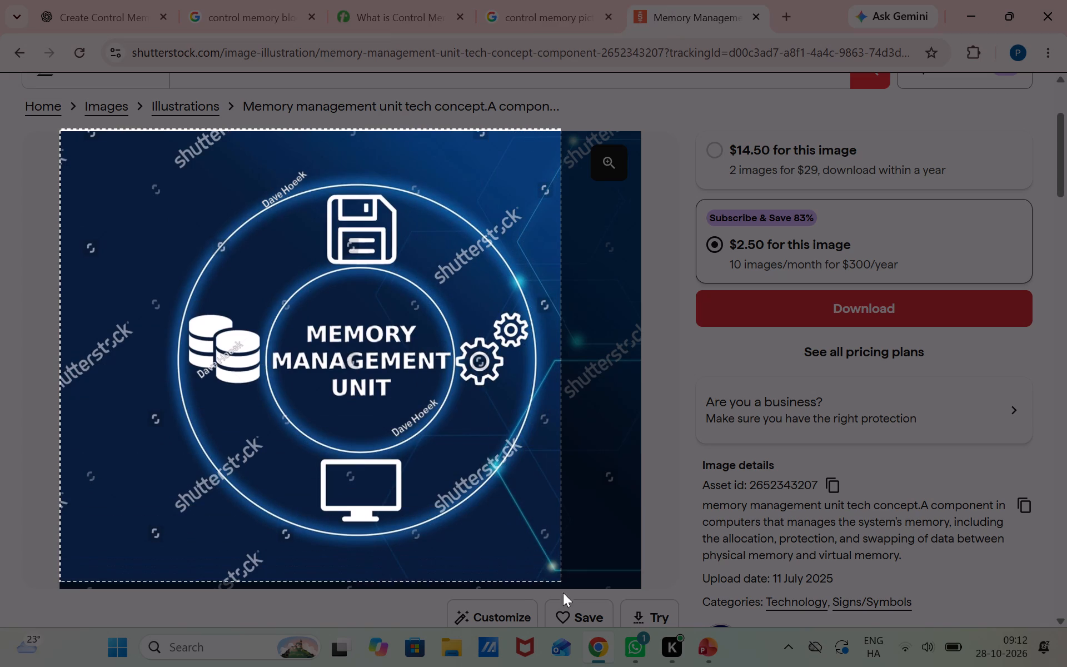
{"action": "left_click_drag", "start_coordinate": [563, 593], "coordinate": [590, 588]}
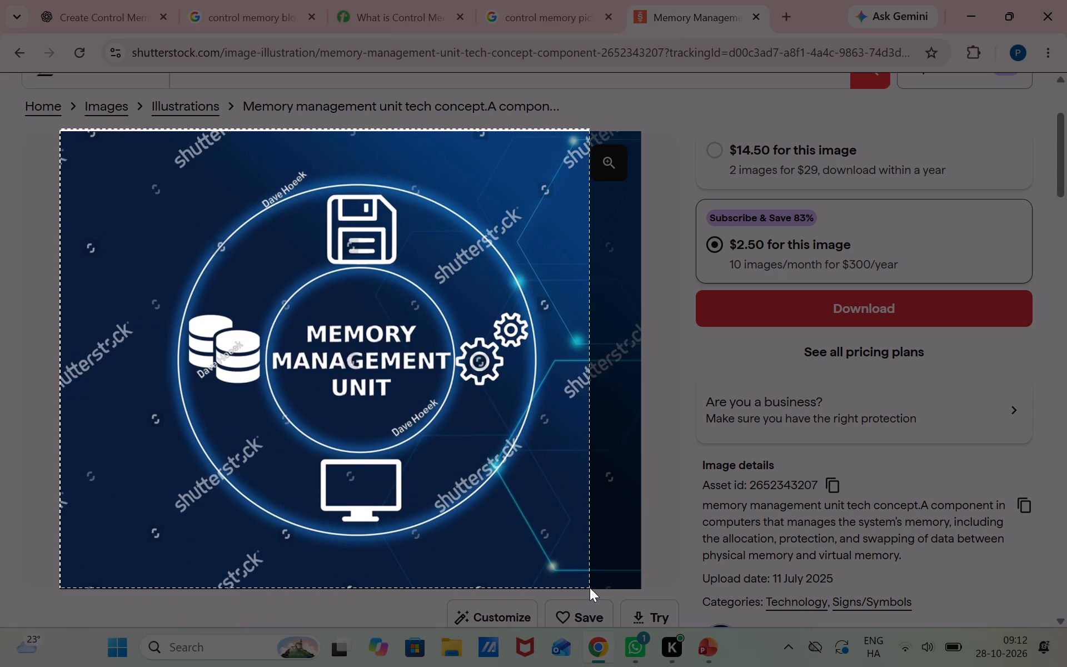
{"action": "left_click_drag", "start_coordinate": [590, 588], "coordinate": [592, 587]}
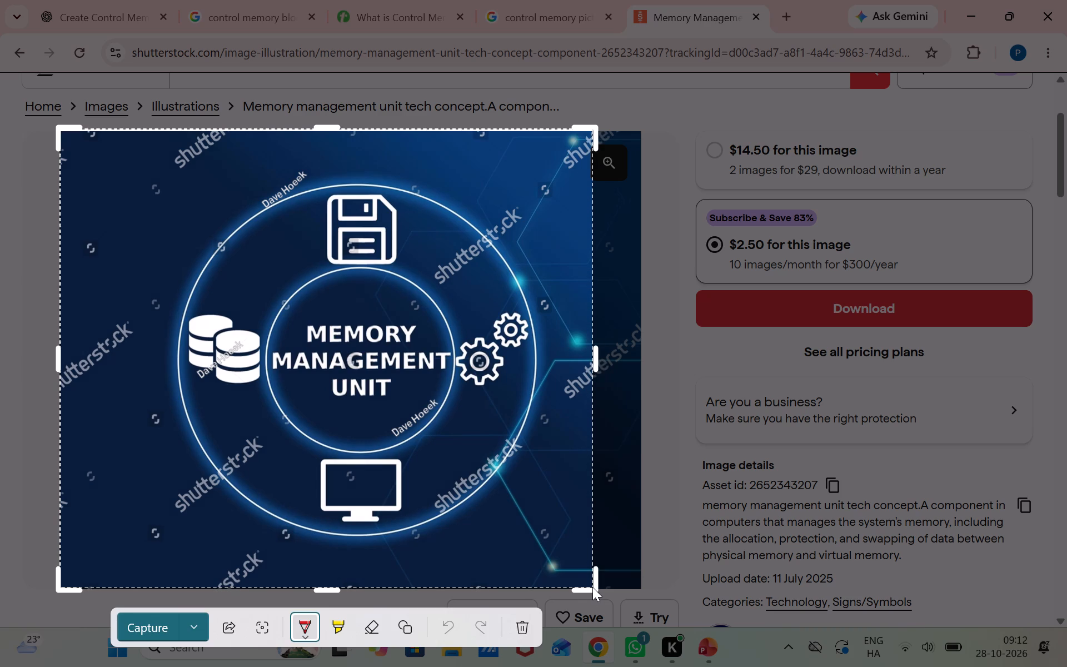
{"action": "left_click", "coordinate": [147, 636]}
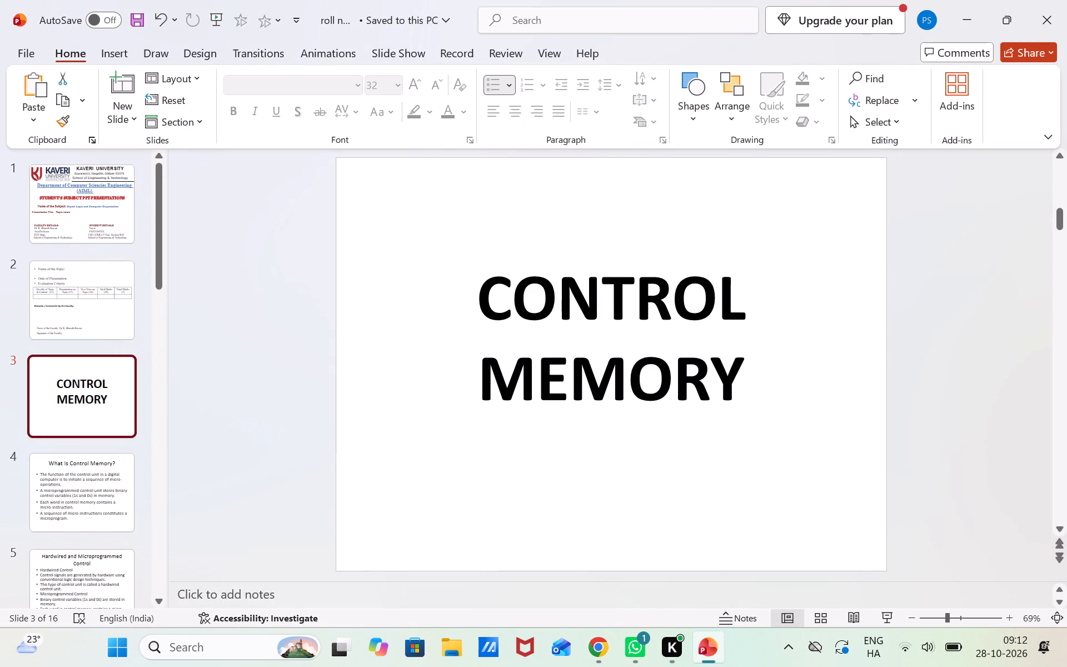
In PowerPoint, set the "CONTROL MEMORY" title text on slide 3 to font size 72.
{"action": "left_click_drag", "start_coordinate": [480, 282], "coordinate": [683, 389]}
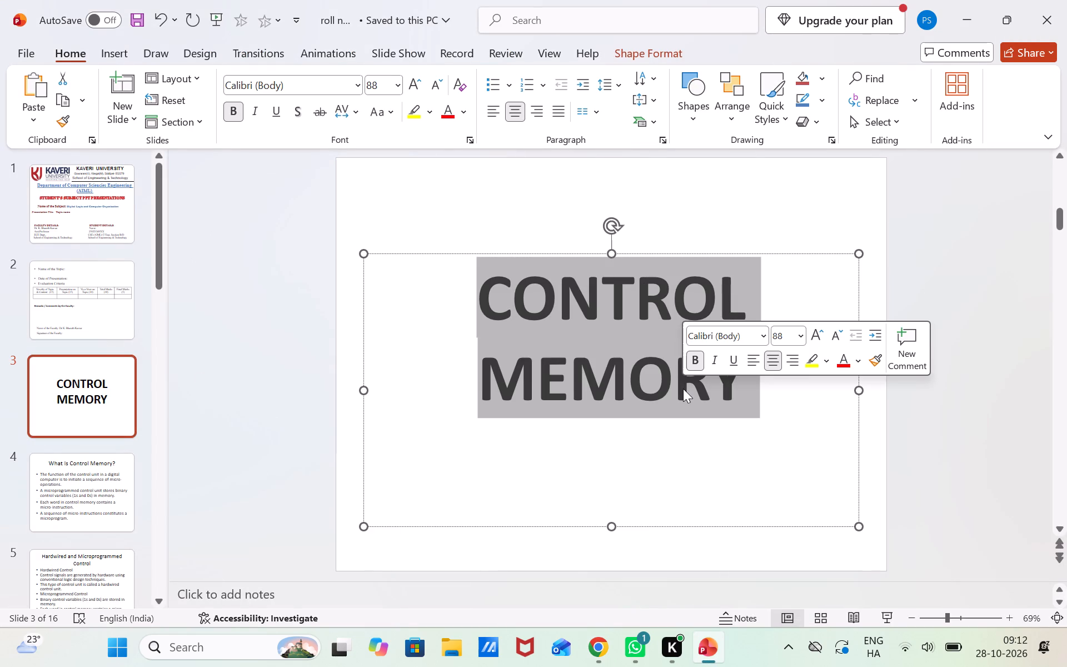
{"action": "left_click", "coordinate": [800, 338]}
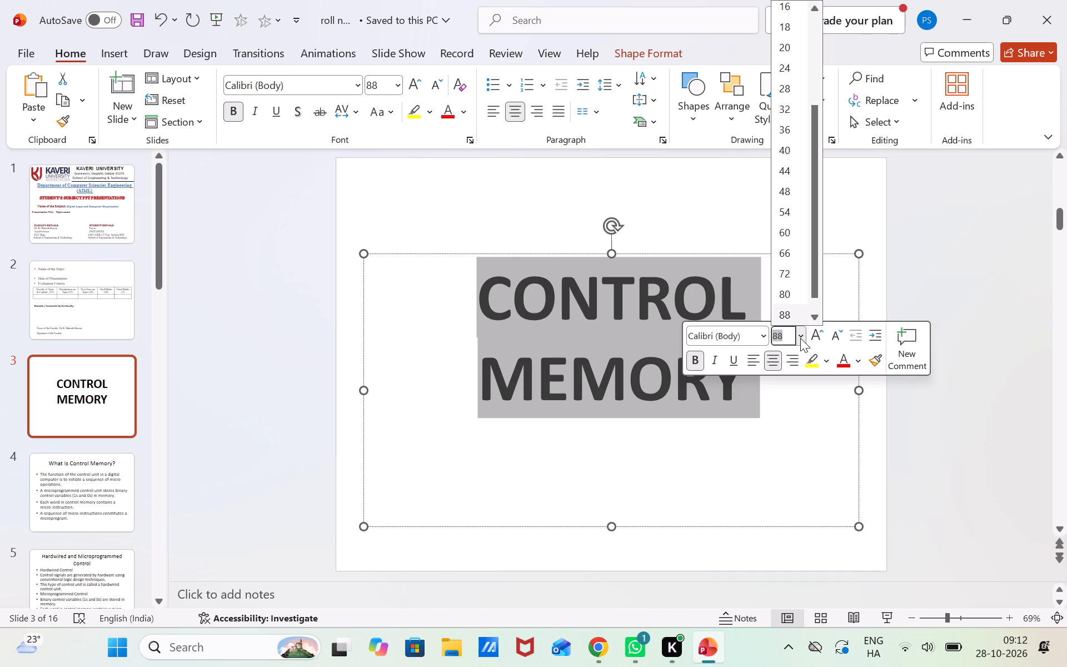
{"action": "left_click", "coordinate": [797, 280]}
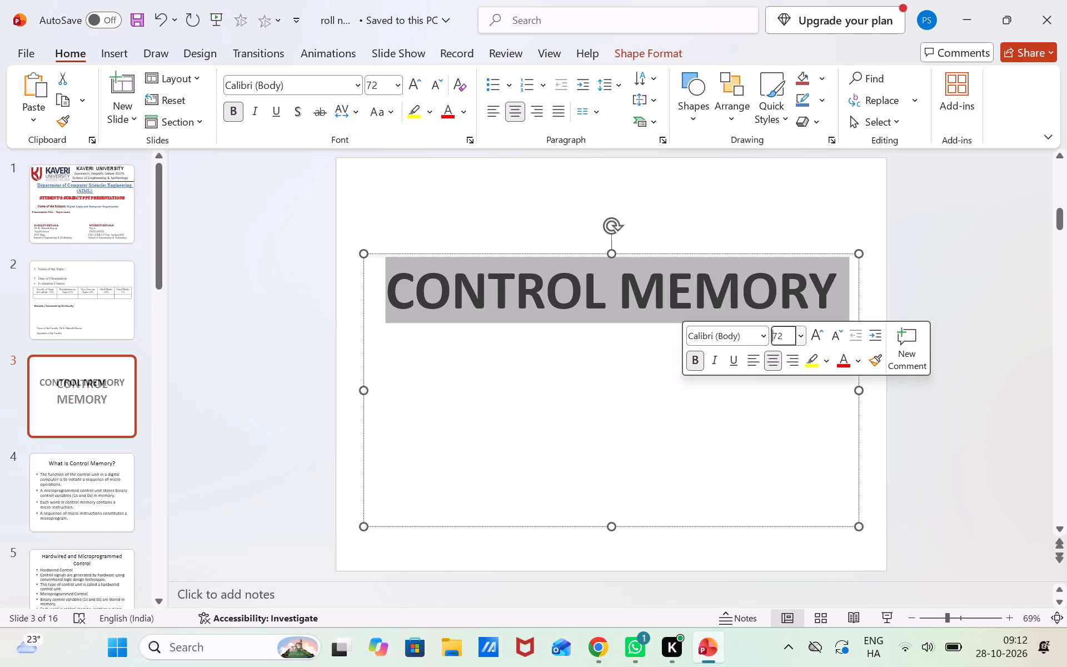
{"action": "left_click", "coordinate": [551, 506]}
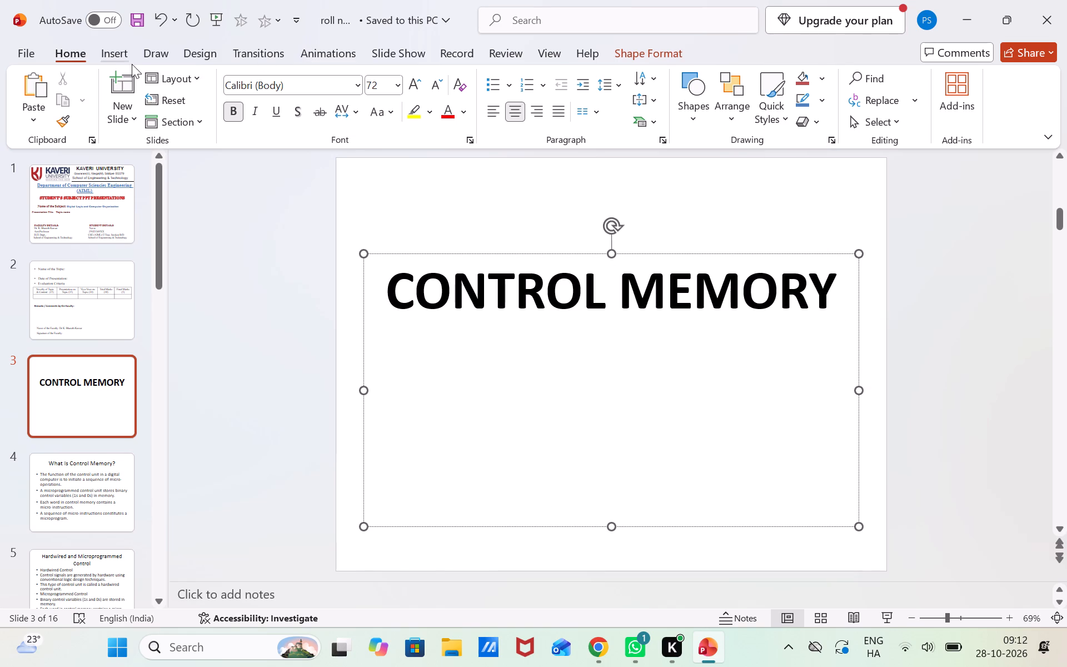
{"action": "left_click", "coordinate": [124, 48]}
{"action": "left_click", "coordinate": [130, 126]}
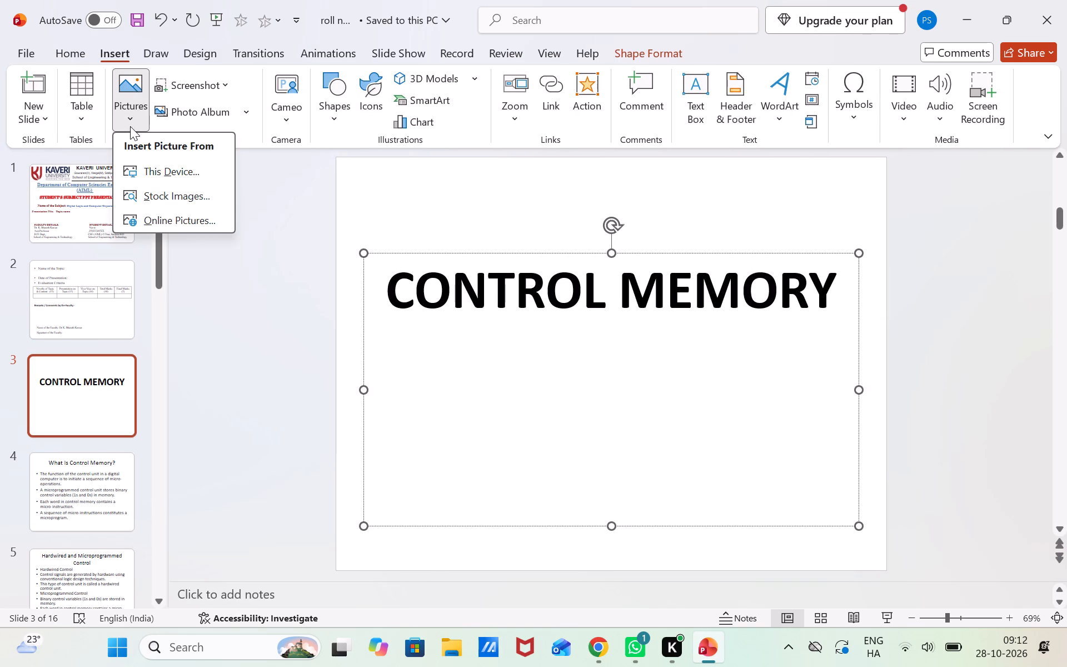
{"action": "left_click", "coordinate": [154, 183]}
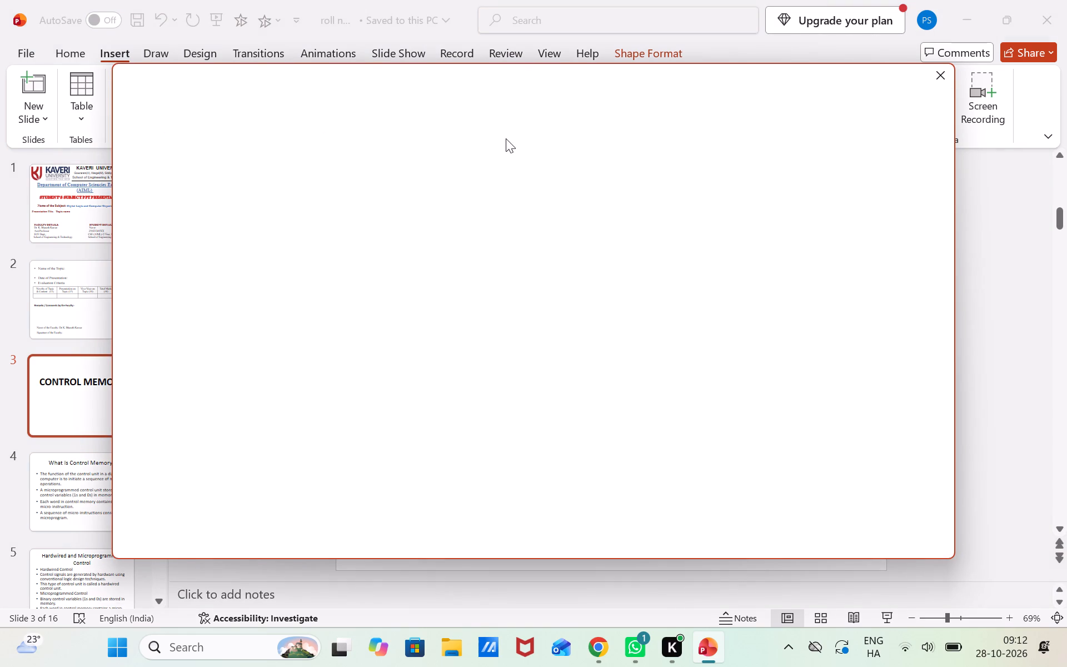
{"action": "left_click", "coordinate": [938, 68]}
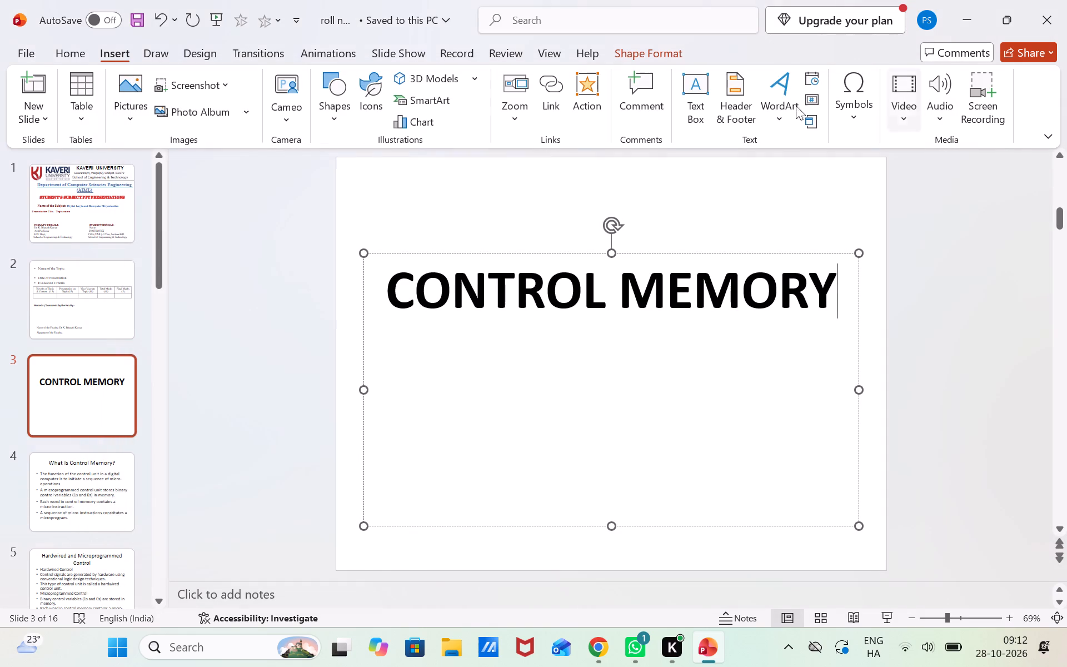
{"action": "left_click", "coordinate": [144, 110]}
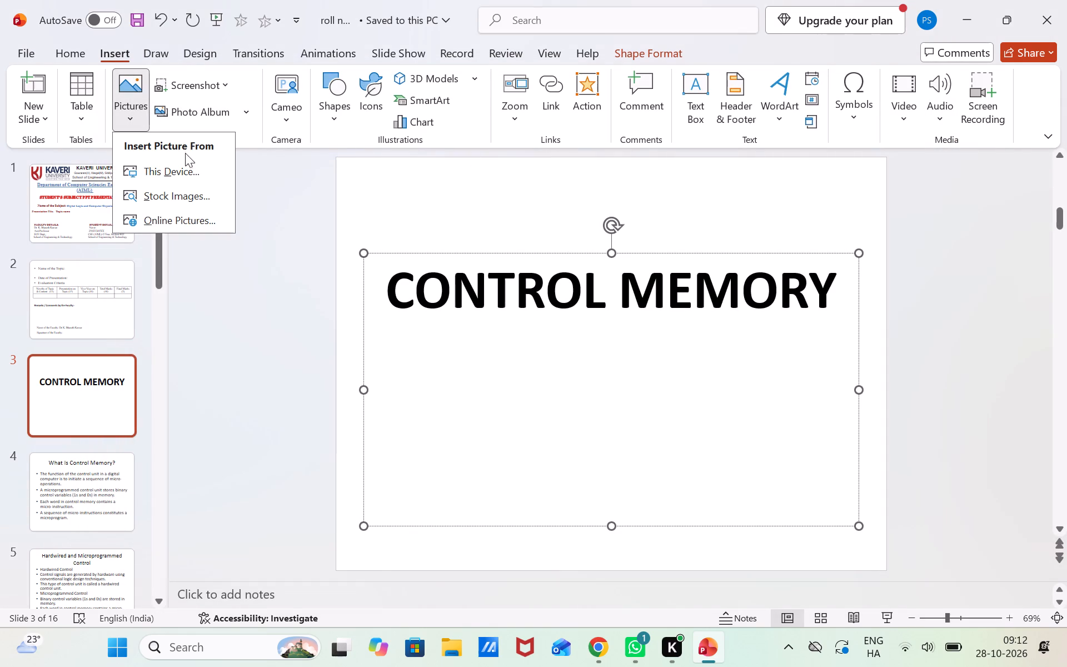
{"action": "left_click", "coordinate": [188, 168]}
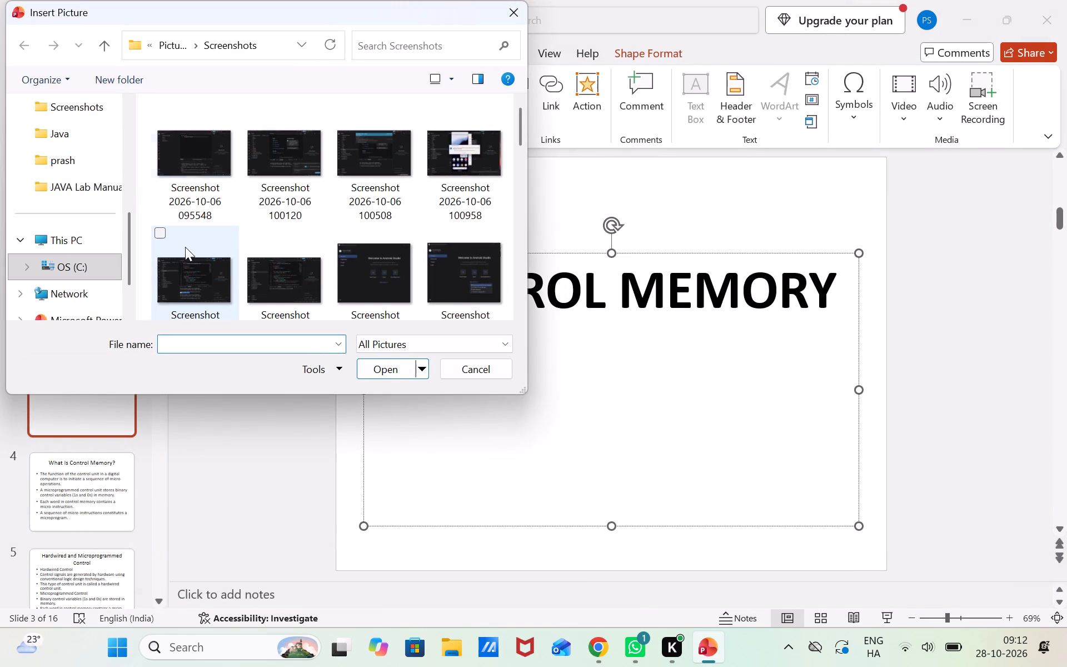
{"action": "scroll", "coordinate": [233, 276], "scroll_direction": "down", "scroll_amount": 5}
{"action": "double_click", "coordinate": [358, 271]}
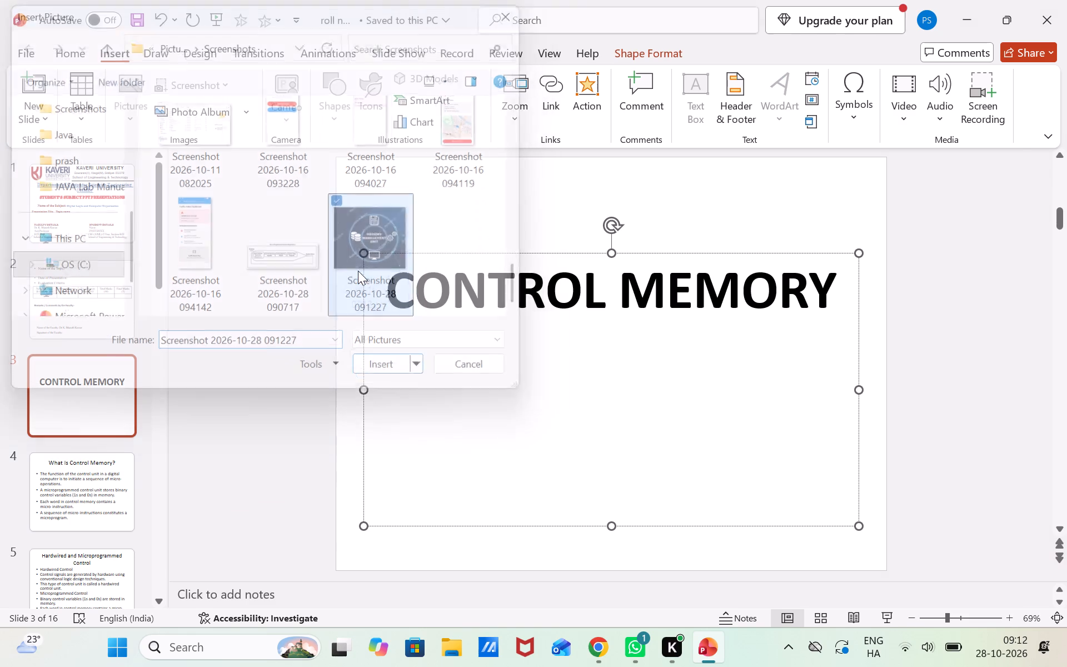
{"action": "left_click_drag", "start_coordinate": [610, 323], "coordinate": [613, 361]}
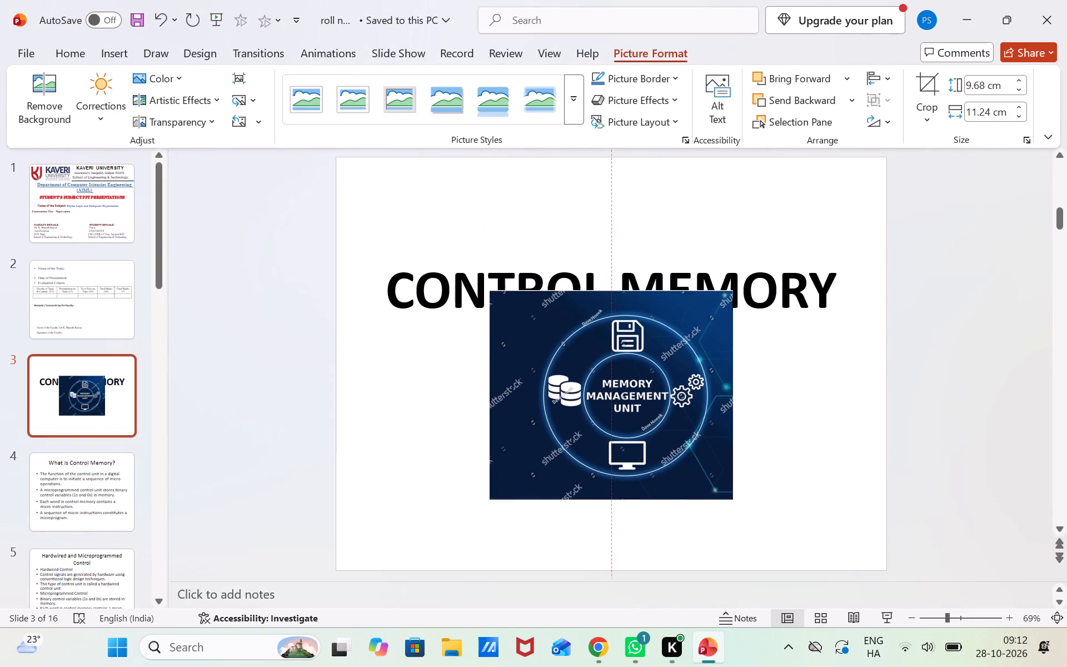
{"action": "left_click_drag", "start_coordinate": [613, 361], "coordinate": [616, 388]}
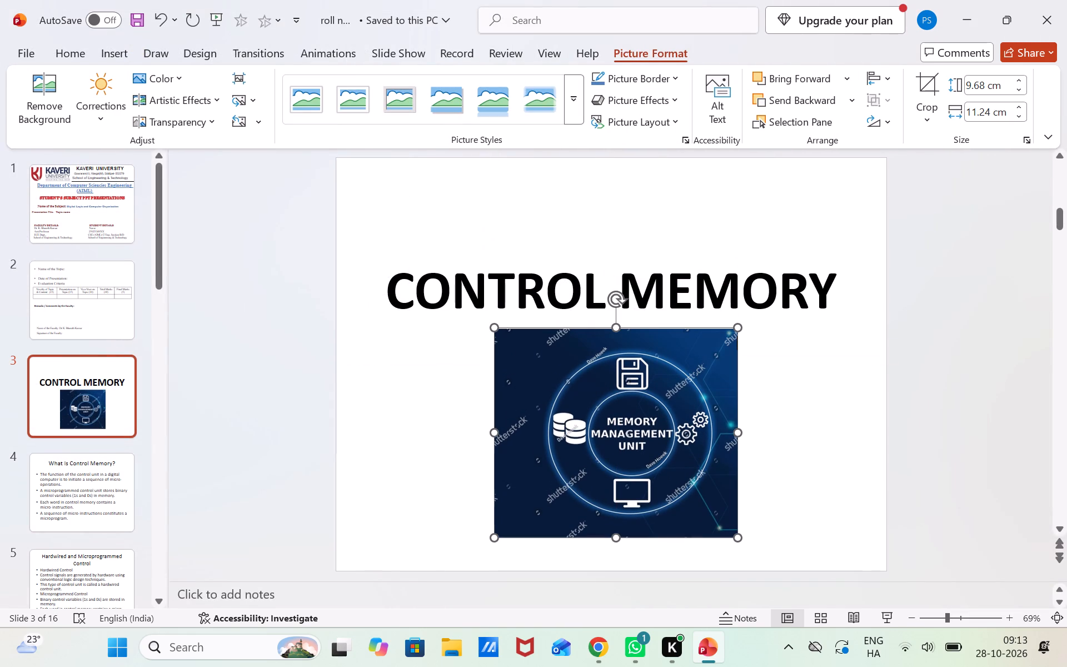
{"action": "left_click", "coordinate": [744, 450]}
{"action": "left_click", "coordinate": [782, 445]}
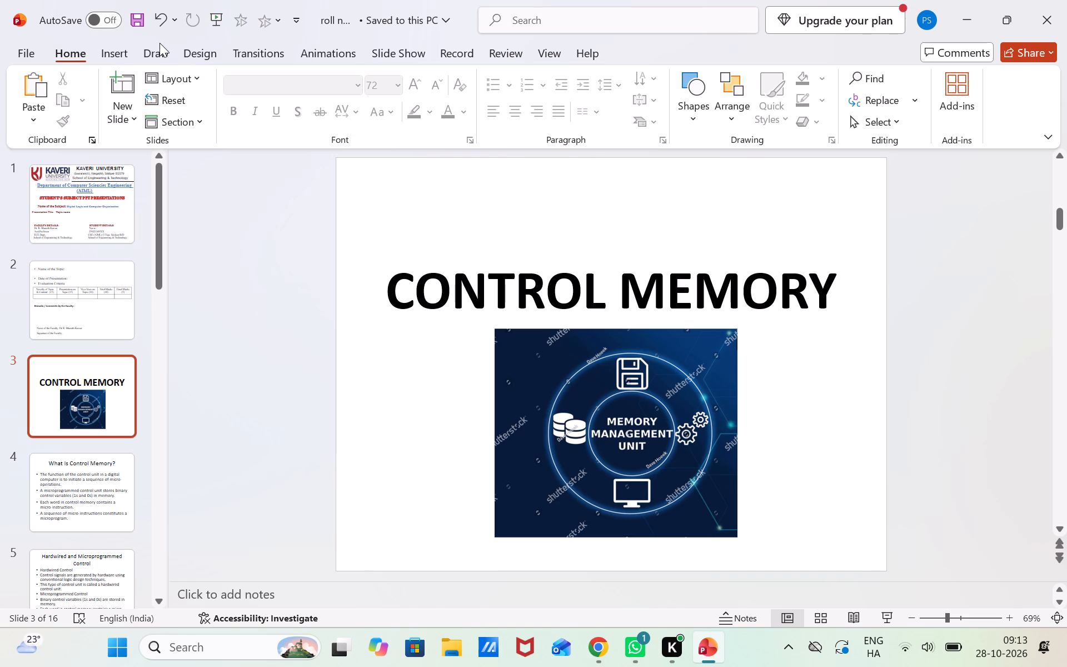
Preview the slide show starting from slide 3 and exit back to editing.
{"action": "left_click", "coordinate": [386, 46]}
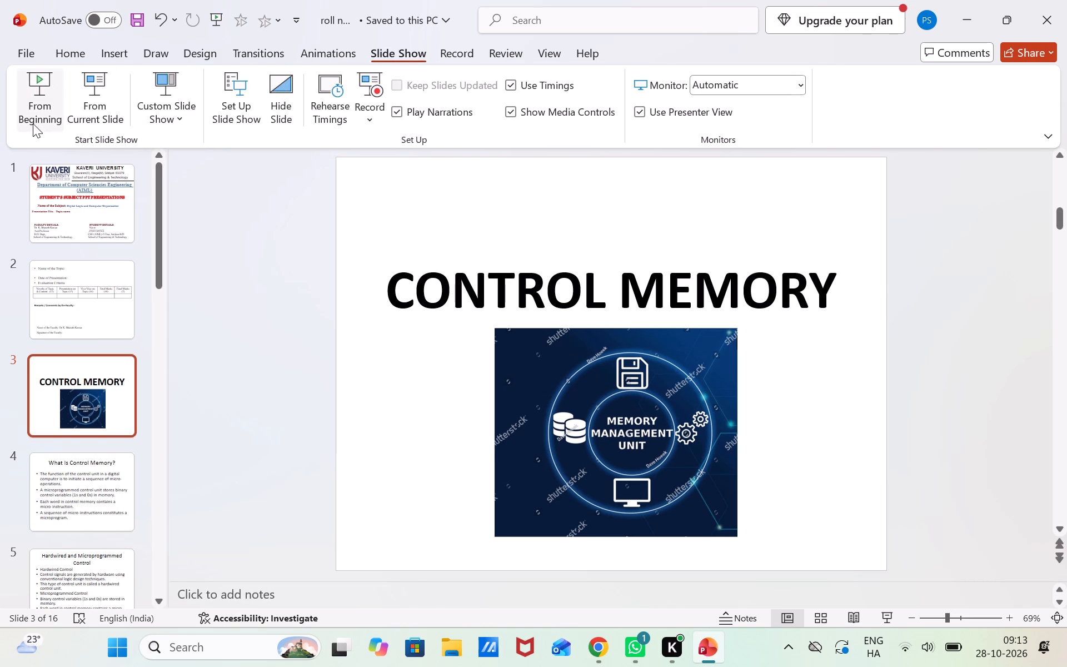
{"action": "left_click", "coordinate": [103, 78]}
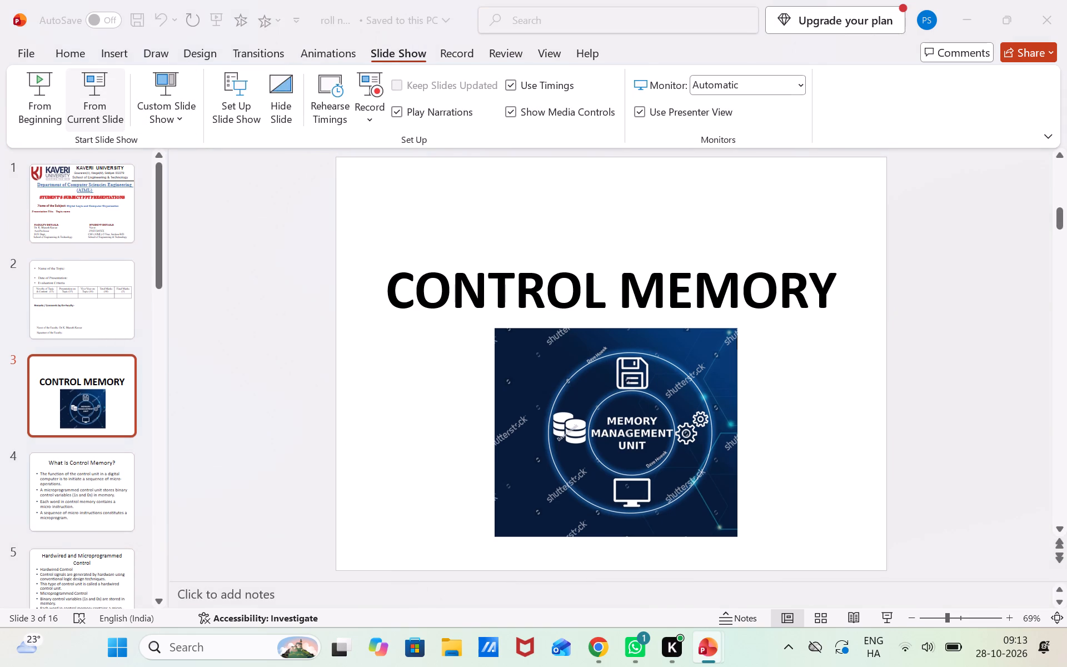
{"action": "key", "text": "Escape"}
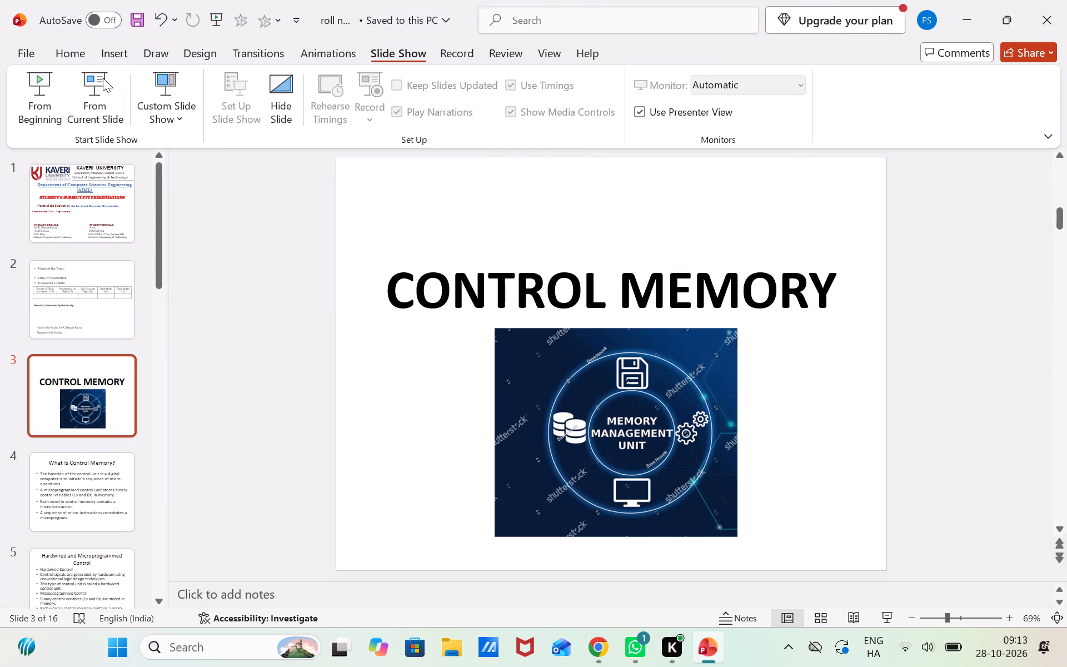
{"action": "scroll", "coordinate": [103, 78], "scroll_direction": "down", "scroll_amount": 1}
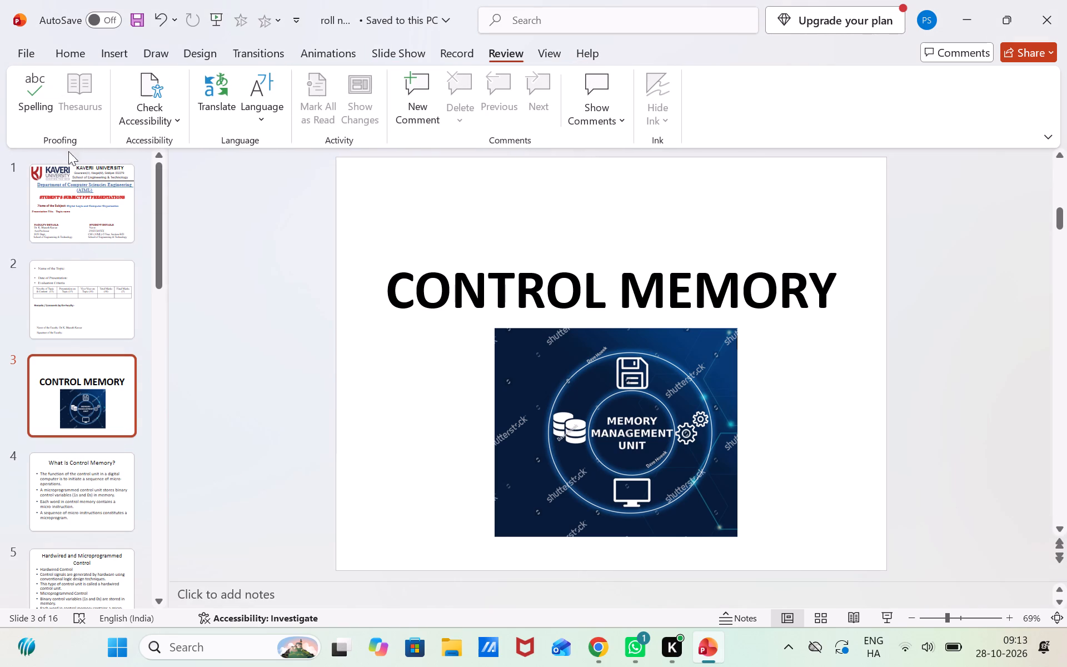
{"action": "scroll", "coordinate": [54, 233], "scroll_direction": "right", "scroll_amount": 1}
On slide 1, enter the student's name after "Name:" under the student details.
{"action": "left_click", "coordinate": [93, 190]}
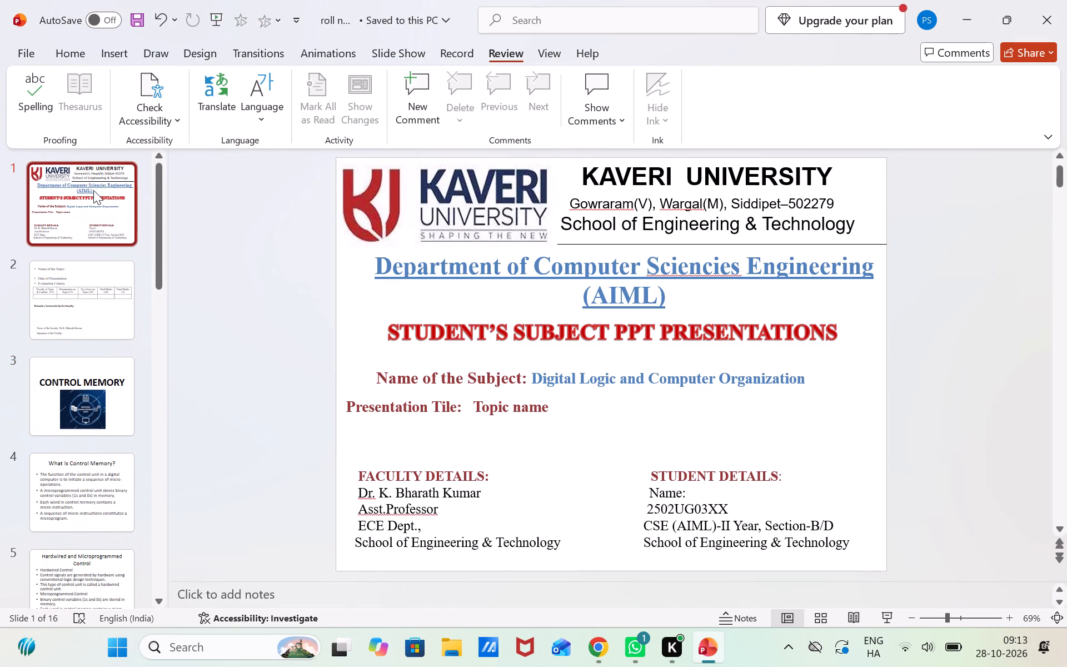
{"action": "left_click", "coordinate": [694, 489]}
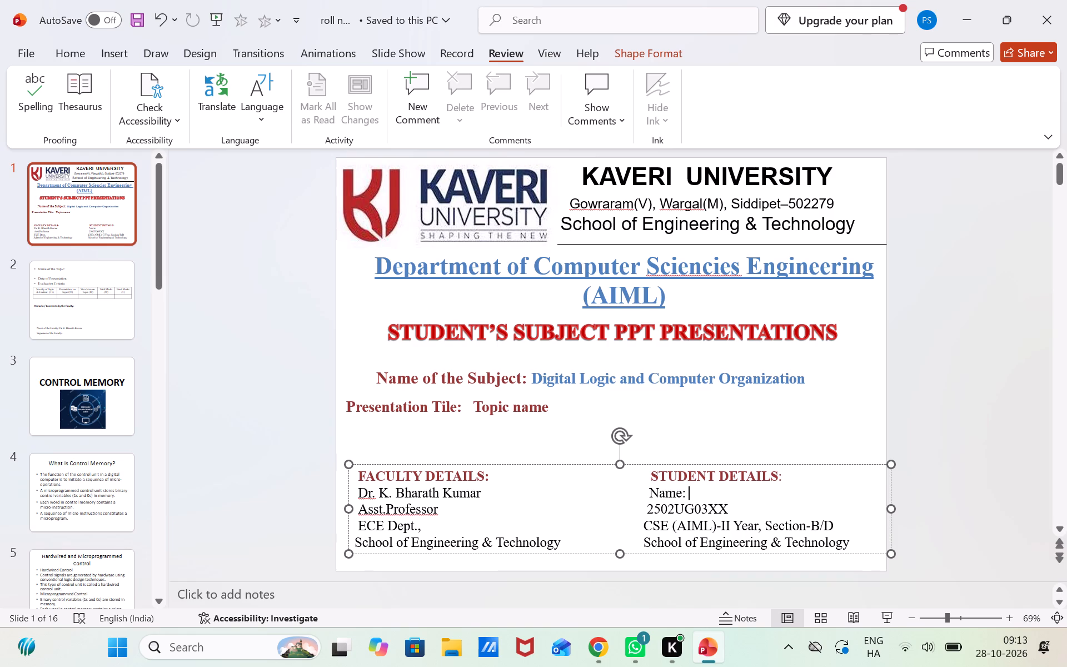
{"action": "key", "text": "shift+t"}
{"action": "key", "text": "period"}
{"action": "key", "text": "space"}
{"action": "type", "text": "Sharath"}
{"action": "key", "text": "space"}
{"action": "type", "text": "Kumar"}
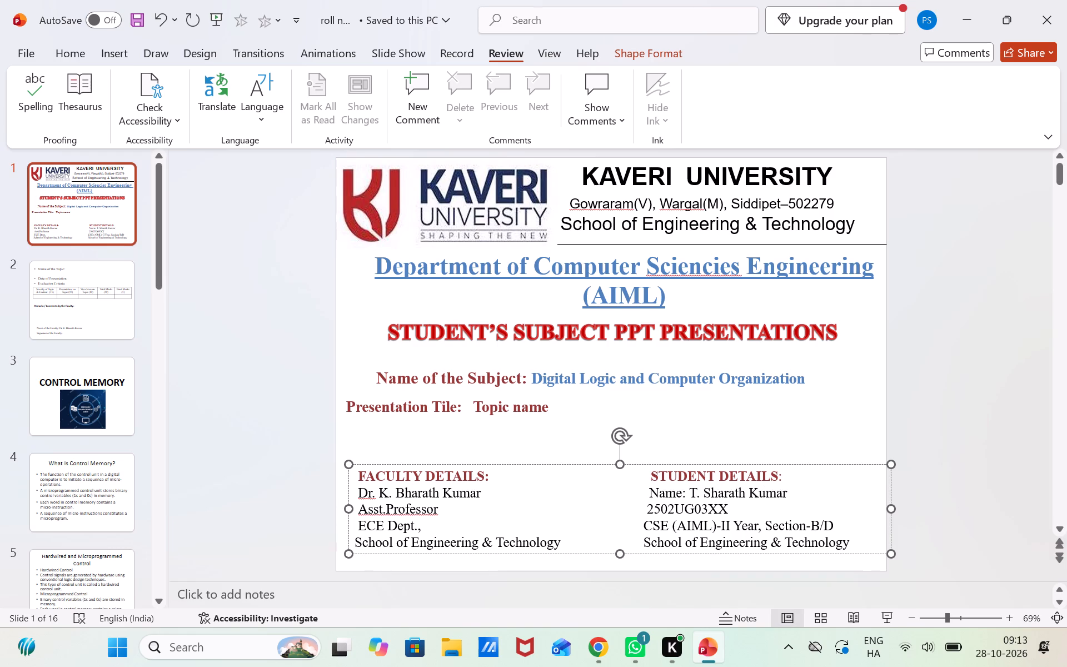
Replace the "XX" placeholder in the roll number under the student details with the student's own ending.
{"action": "left_click", "coordinate": [730, 506]}
{"action": "key", "text": "BackSpace"}
{"action": "key", "text": "BackSpace"}
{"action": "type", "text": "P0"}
Change the section in the student details to "Section-D" by removing "B/".
{"action": "left_click", "coordinate": [826, 525]}
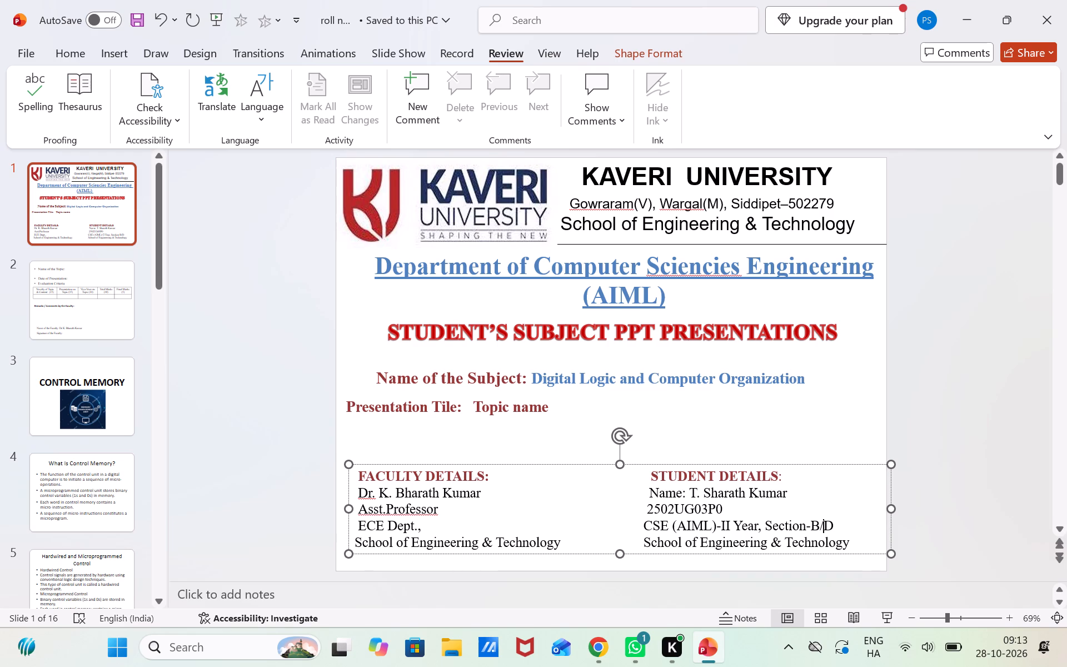
{"action": "key", "text": "BackSpace"}
{"action": "key", "text": "BackSpace"}
On slide 2, fill in "Control Memory" after "Name of the Topic:".
{"action": "left_click", "coordinate": [105, 309]}
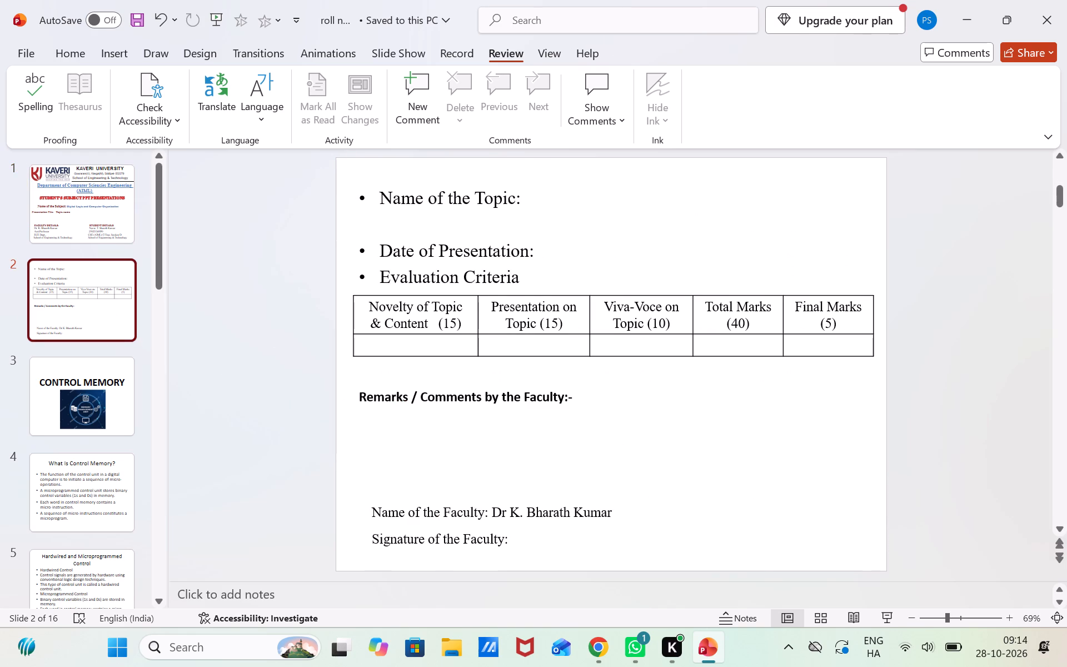
{"action": "left_click", "coordinate": [526, 216]}
{"action": "left_click", "coordinate": [526, 213]}
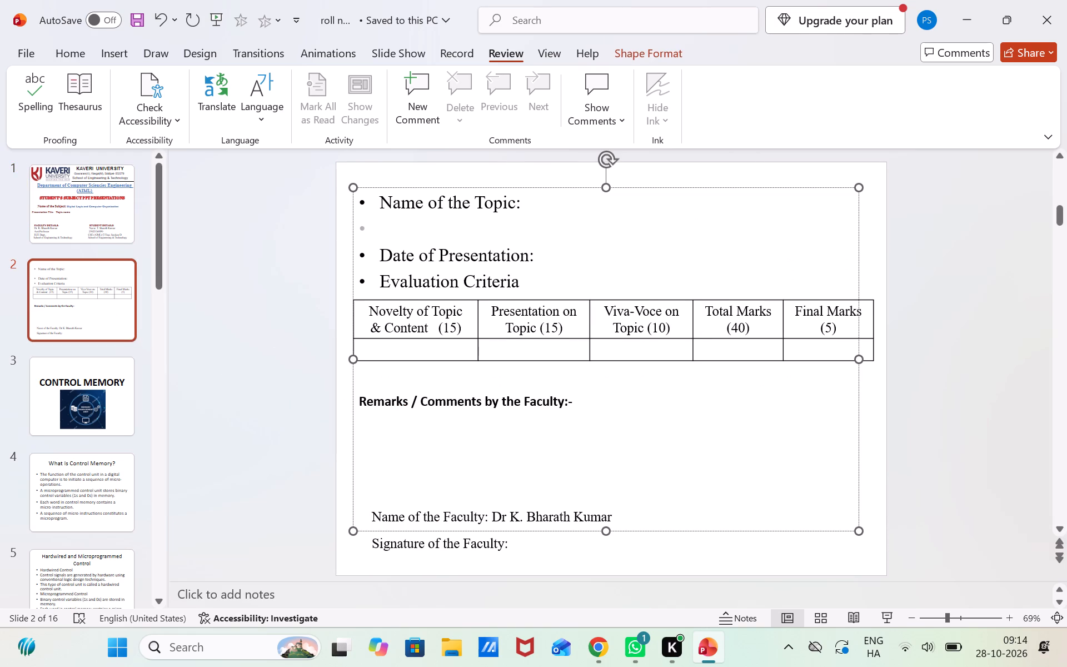
{"action": "left_click", "coordinate": [534, 206]}
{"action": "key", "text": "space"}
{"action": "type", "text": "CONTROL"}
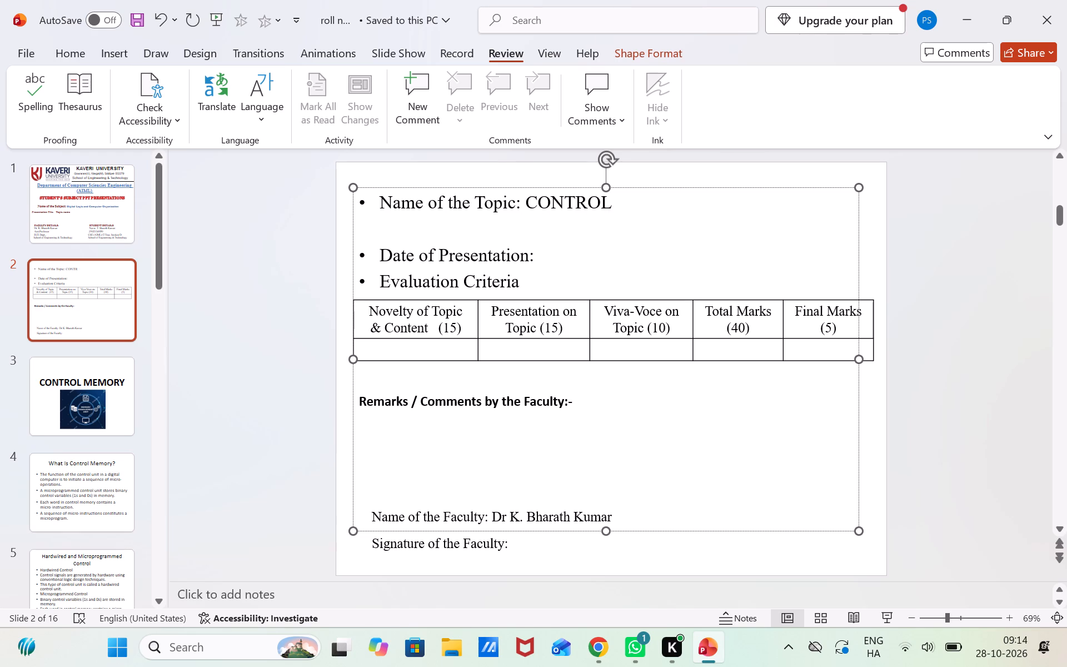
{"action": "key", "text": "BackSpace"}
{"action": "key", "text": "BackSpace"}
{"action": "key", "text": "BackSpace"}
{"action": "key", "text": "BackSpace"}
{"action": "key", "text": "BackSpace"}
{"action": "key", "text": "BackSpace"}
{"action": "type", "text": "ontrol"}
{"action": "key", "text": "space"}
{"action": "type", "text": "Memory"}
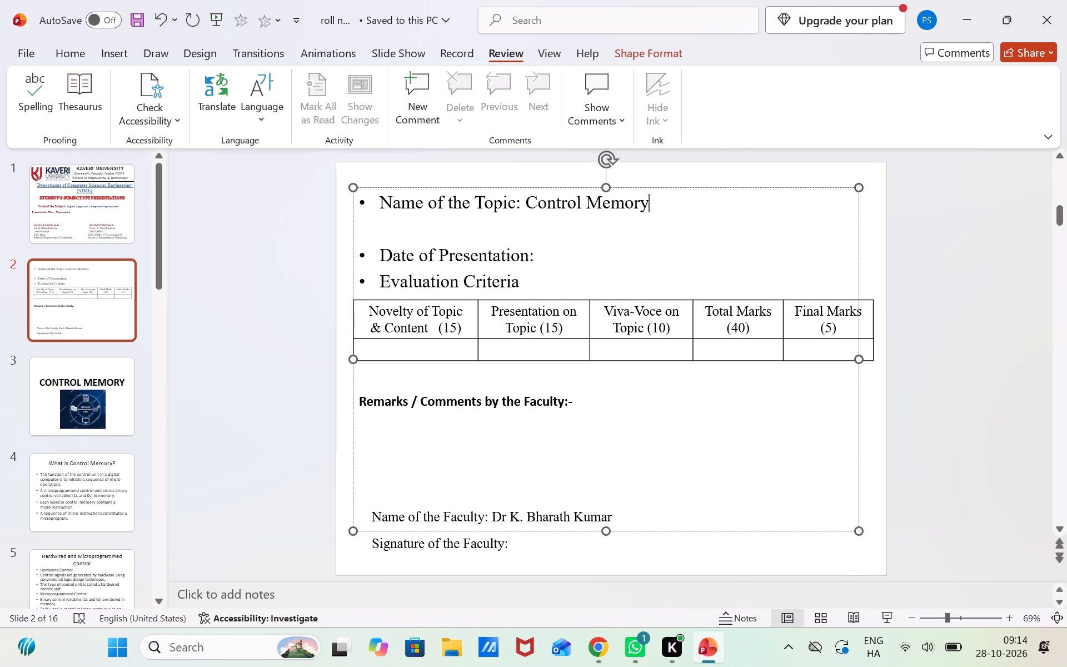
Start filling in the date after "Date of Presentation:" on slide 2.
{"action": "left_click", "coordinate": [543, 254]}
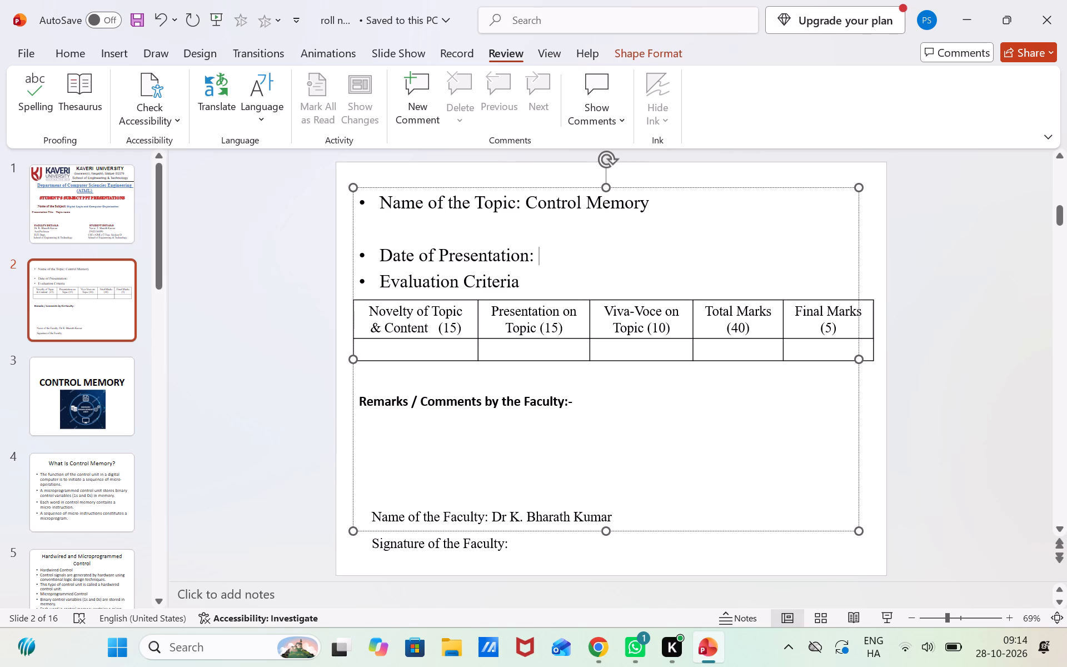
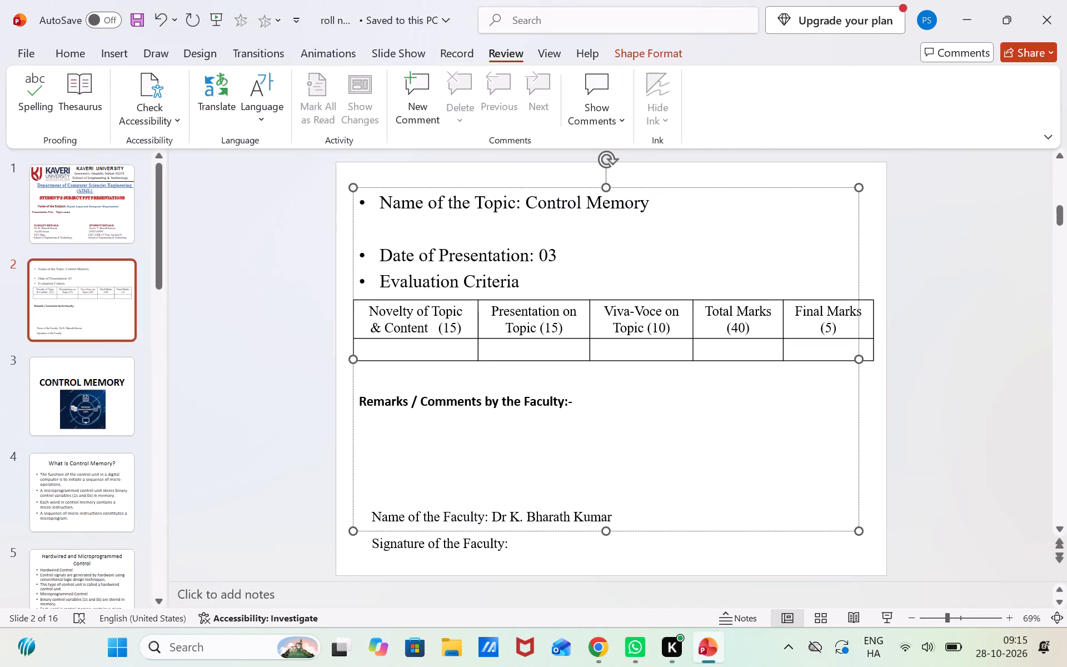
Complete the date of presentation on slide 2 as 03/11/2026.
{"action": "key", "text": "slash"}
{"action": "type", "text": "11"}
{"action": "key", "text": "slash"}
{"action": "type", "text": "2026"}
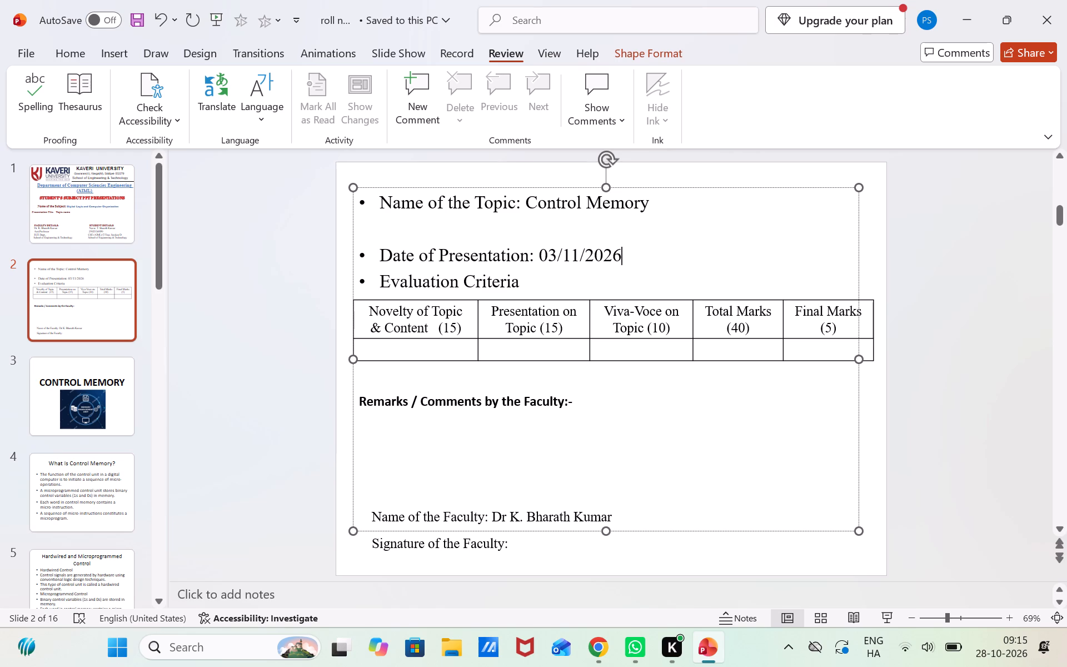
{"action": "left_click", "coordinate": [584, 276]}
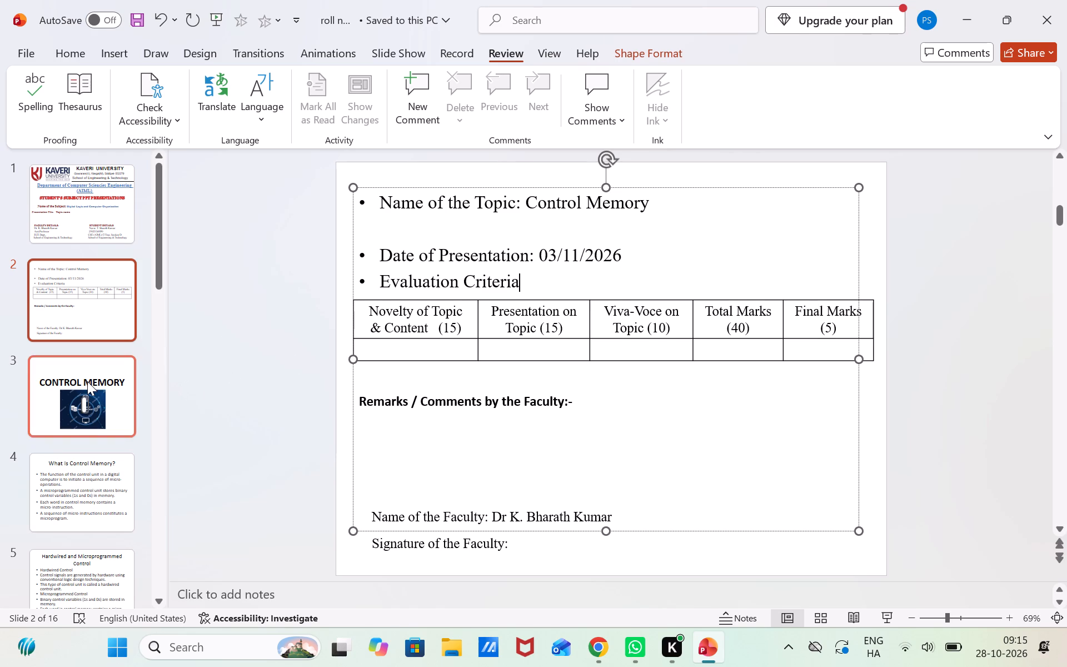
Delete the four blank slides that sit between the closing statement slide and the References slide.
{"action": "scroll", "coordinate": [87, 381], "scroll_direction": "down", "scroll_amount": 10}
{"action": "left_click", "coordinate": [105, 338]}
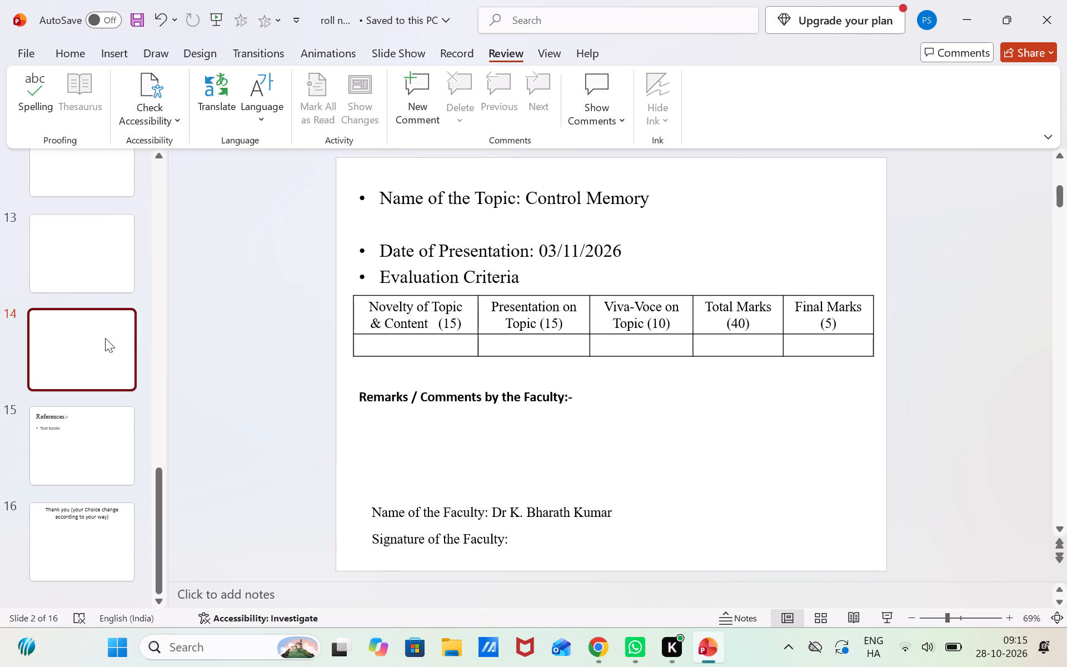
{"action": "right_click", "coordinate": [105, 338]}
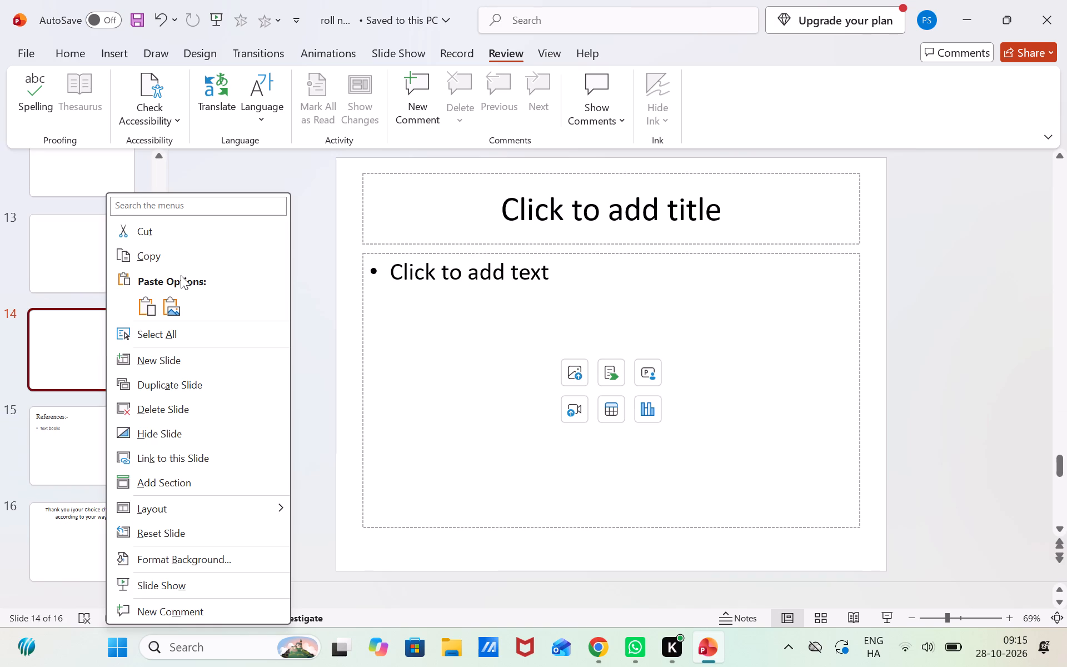
{"action": "left_click", "coordinate": [164, 415]}
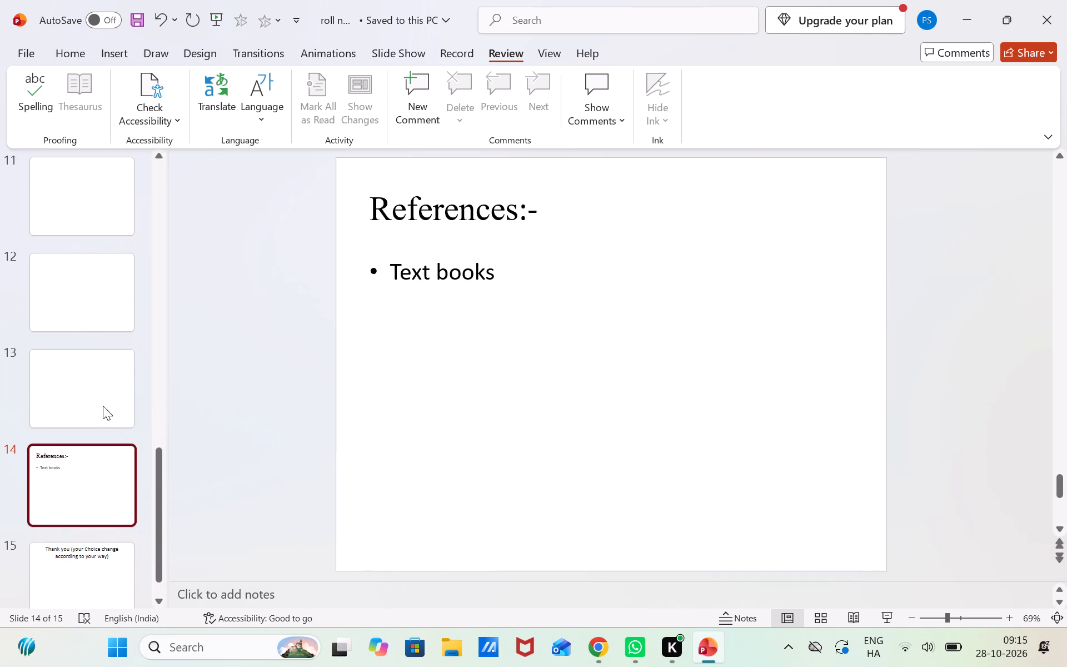
{"action": "right_click", "coordinate": [93, 403]}
{"action": "left_click", "coordinate": [144, 418]}
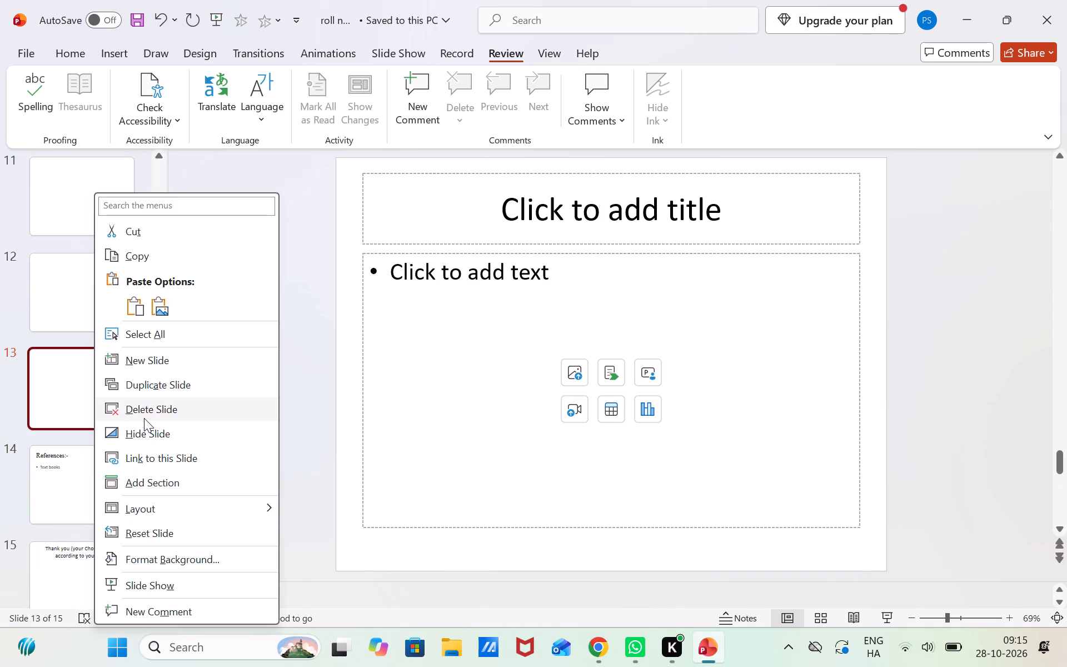
{"action": "right_click", "coordinate": [76, 396]}
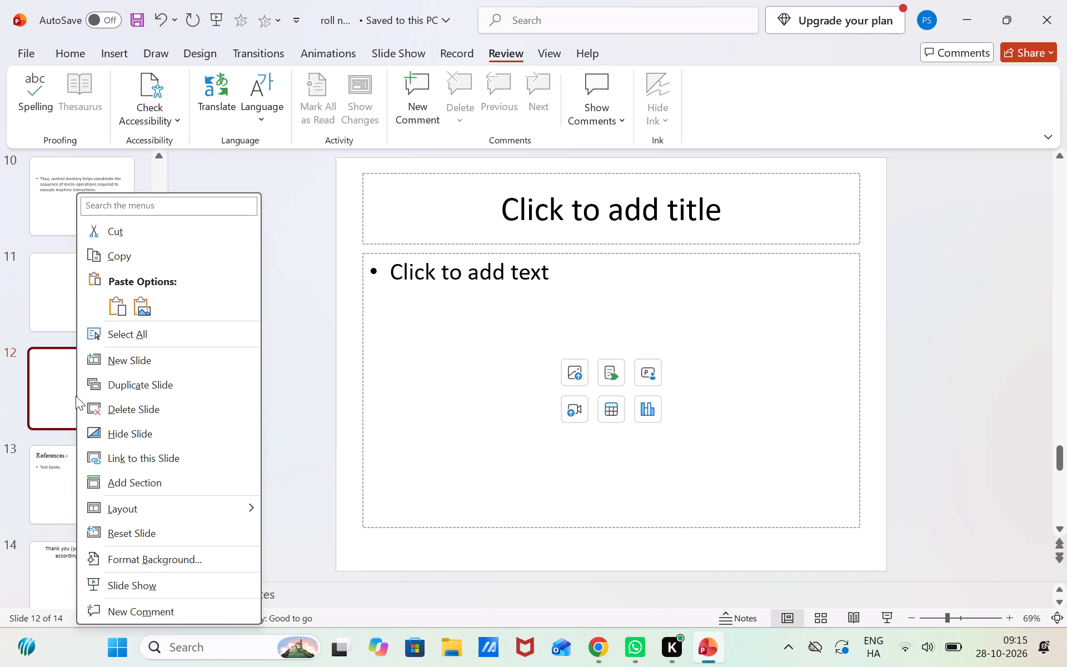
{"action": "left_click", "coordinate": [128, 412]}
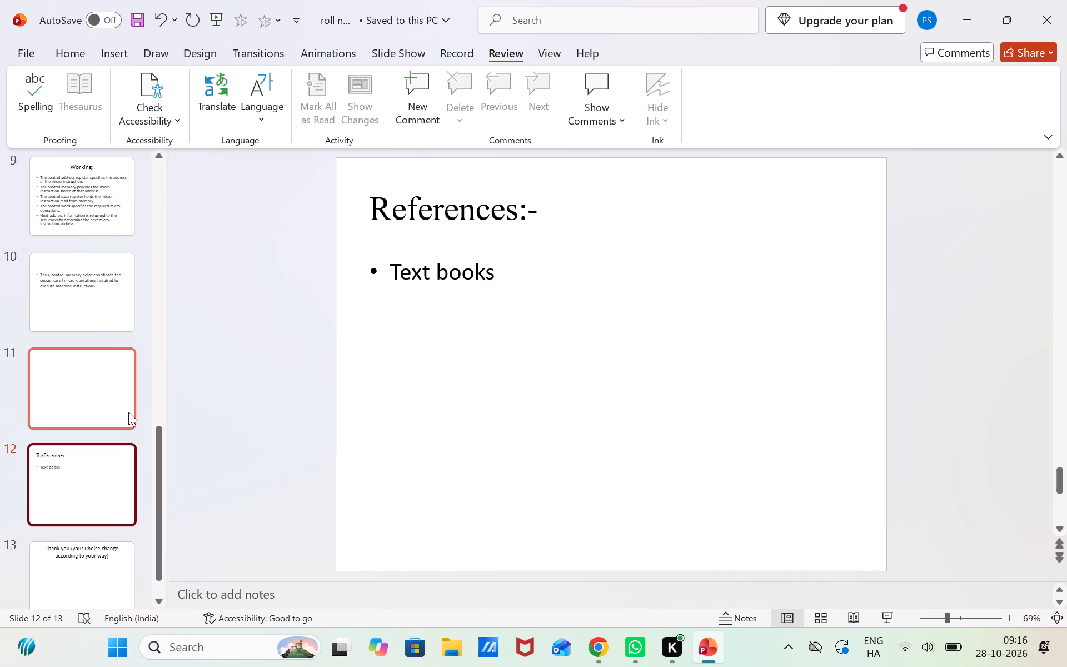
{"action": "right_click", "coordinate": [74, 411]}
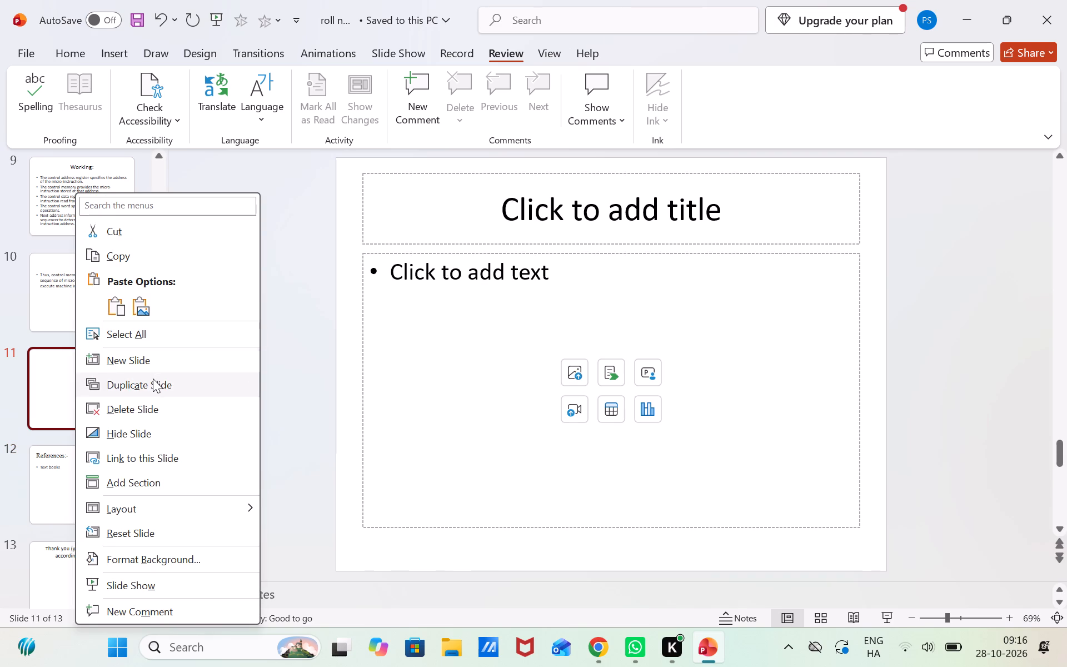
{"action": "left_click", "coordinate": [153, 379]}
{"action": "right_click", "coordinate": [106, 381]}
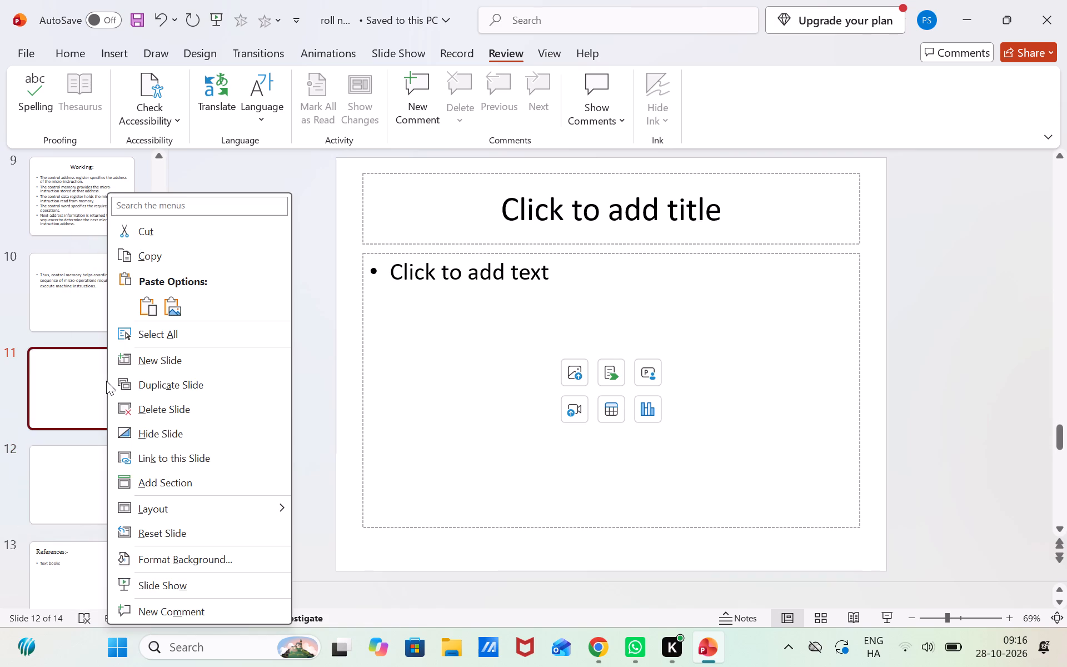
{"action": "left_click", "coordinate": [141, 415]}
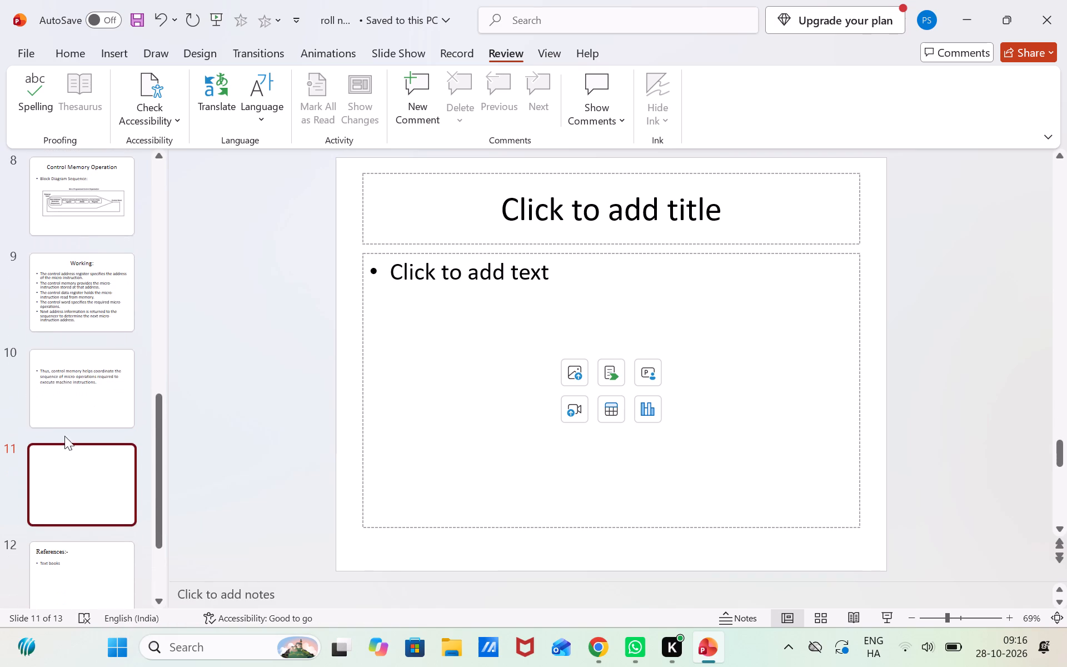
Delete the remaining blank slide 11 just before the References slide.
{"action": "right_click", "coordinate": [59, 456]}
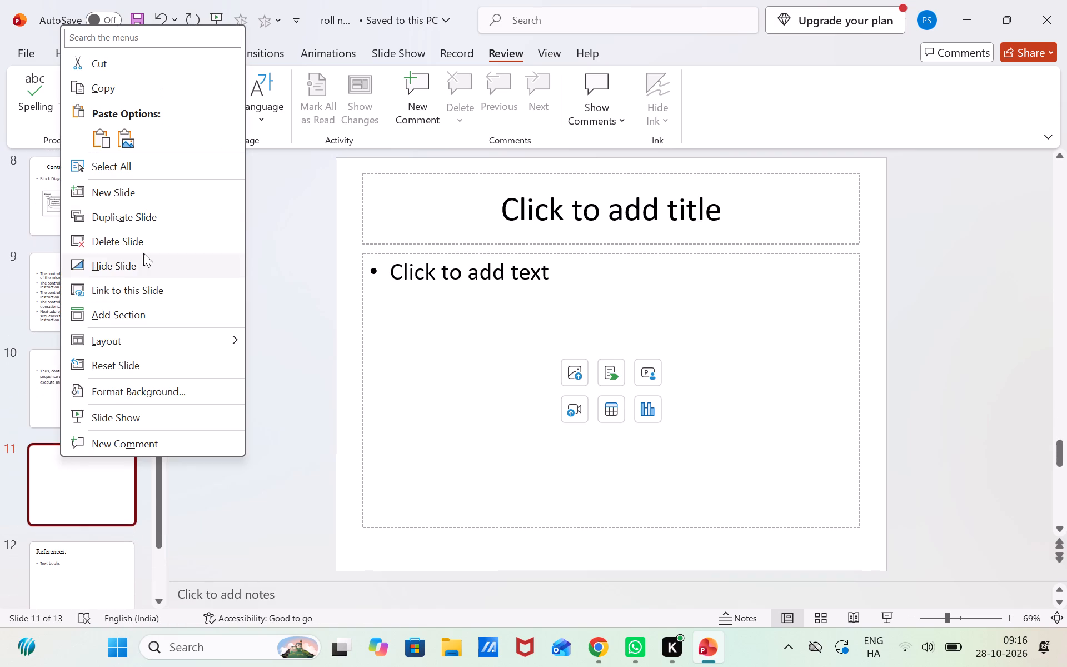
{"action": "left_click", "coordinate": [140, 233]}
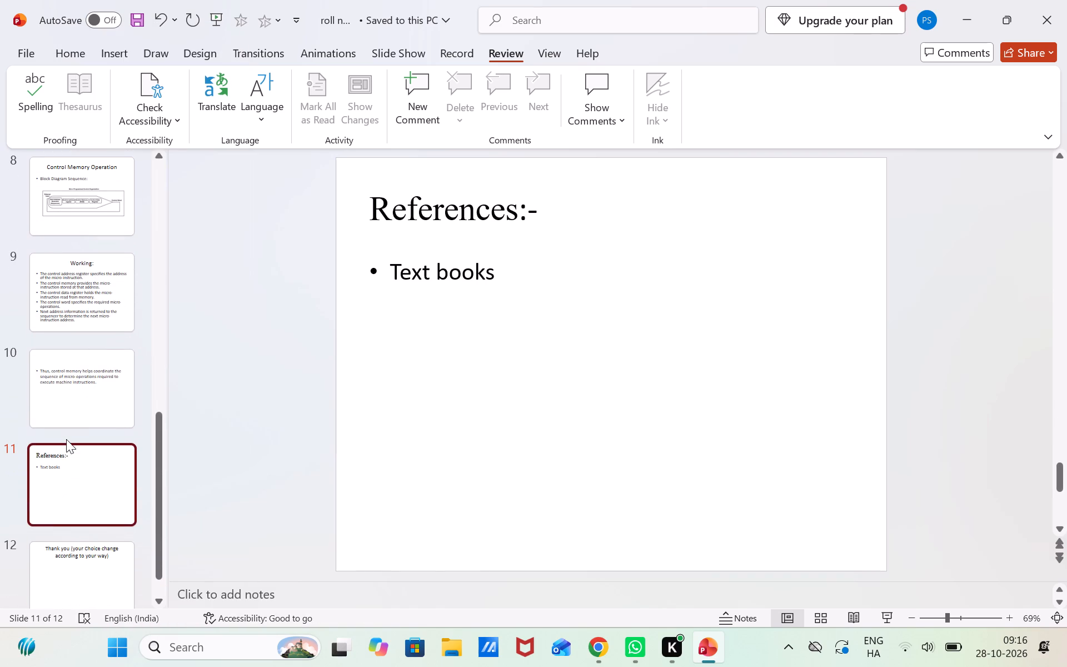
Check the closing Thank you slide, then return to the References slide and place the text cursor after "Text books".
{"action": "left_click", "coordinate": [58, 545]}
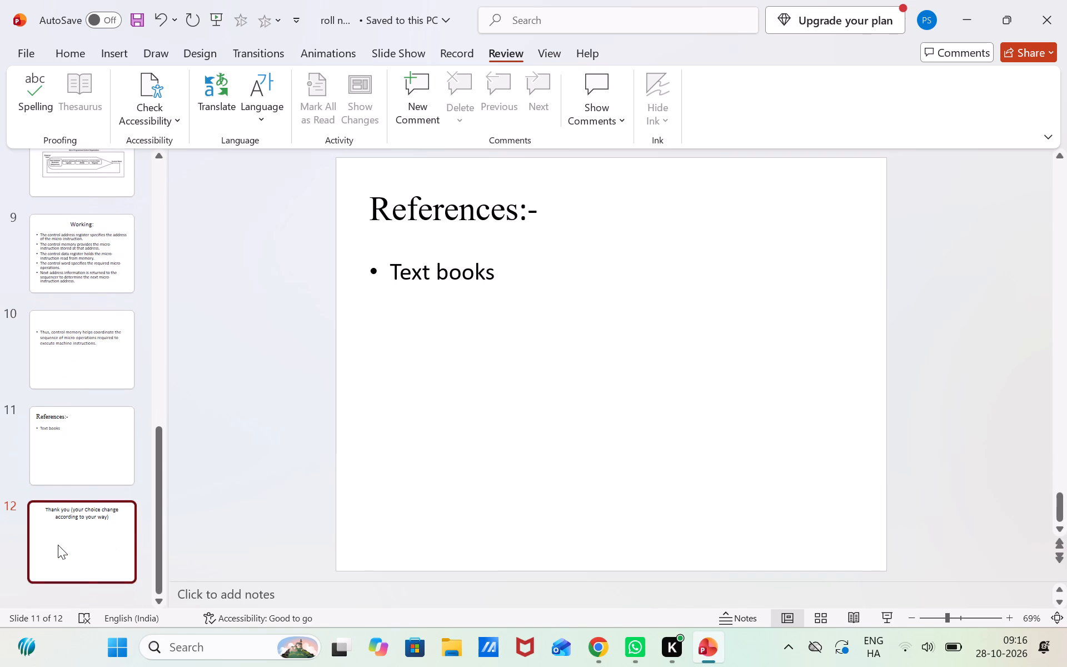
{"action": "left_click", "coordinate": [78, 479]}
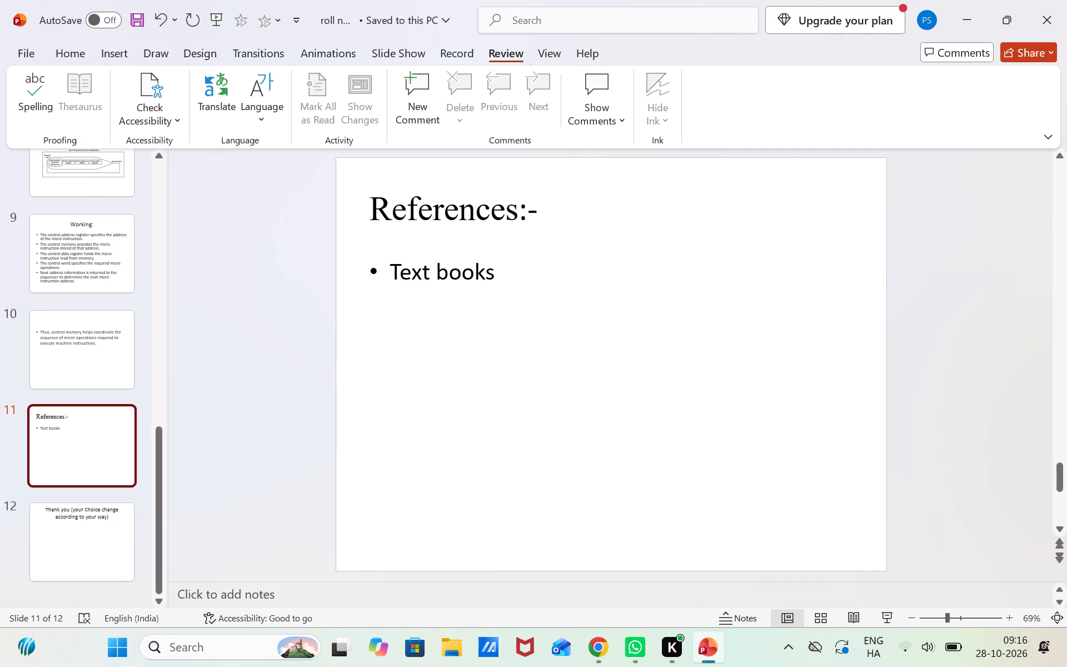
{"action": "left_click", "coordinate": [513, 276]}
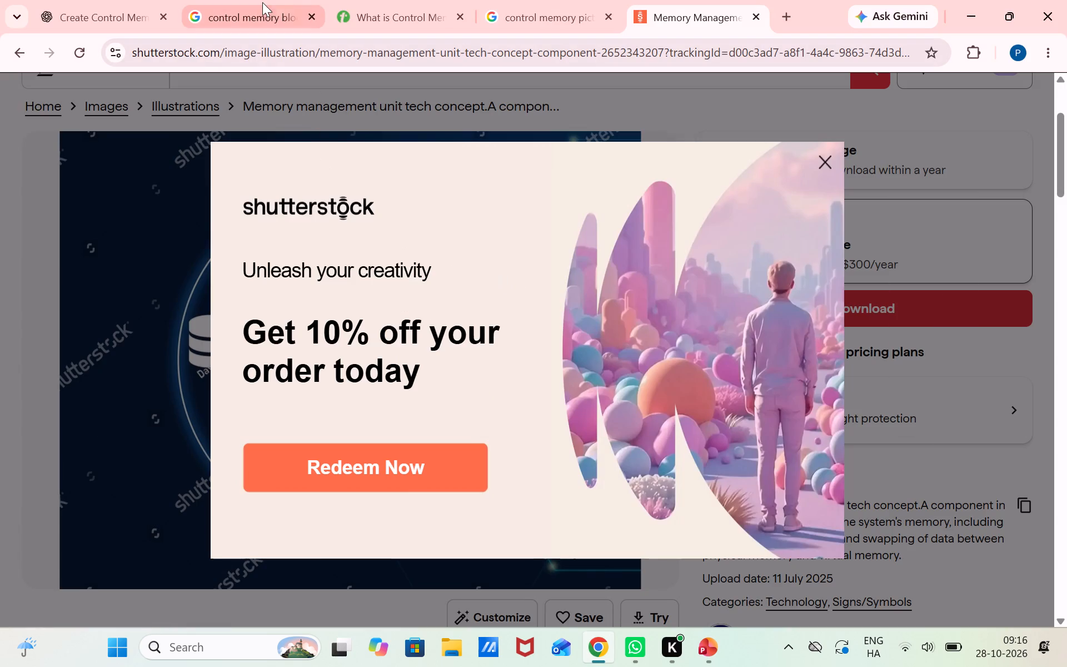
In Chrome, close the Shutterstock image page, the "control memory pictures" search and the Tutorialspoint "What is Control Memory?" article.
{"action": "left_click", "coordinate": [760, 14]}
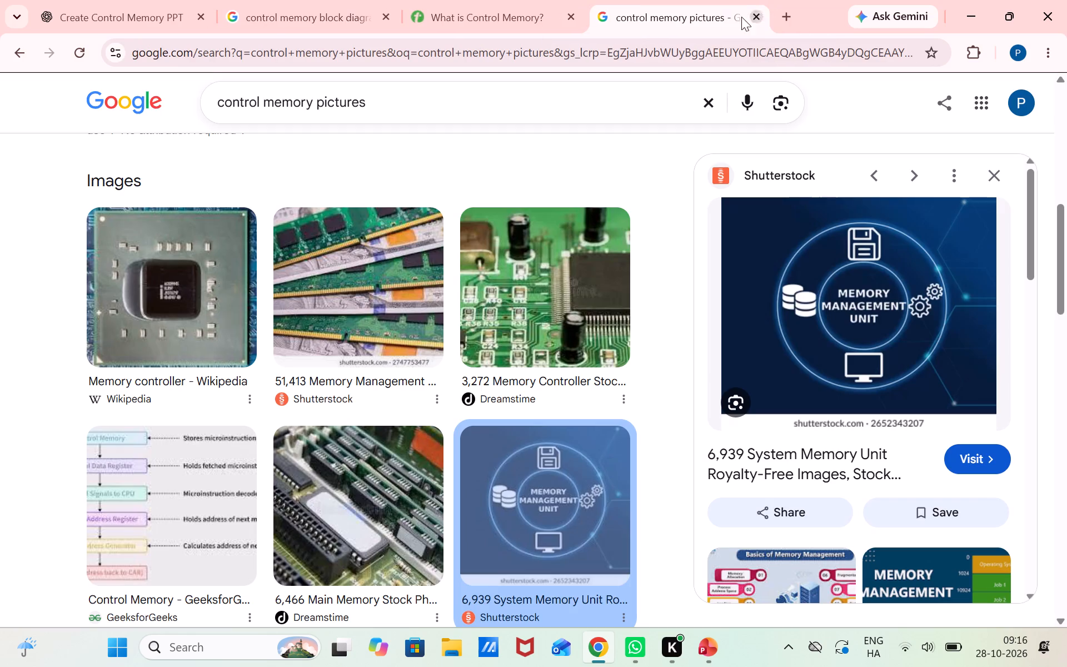
{"action": "left_click", "coordinate": [761, 14]}
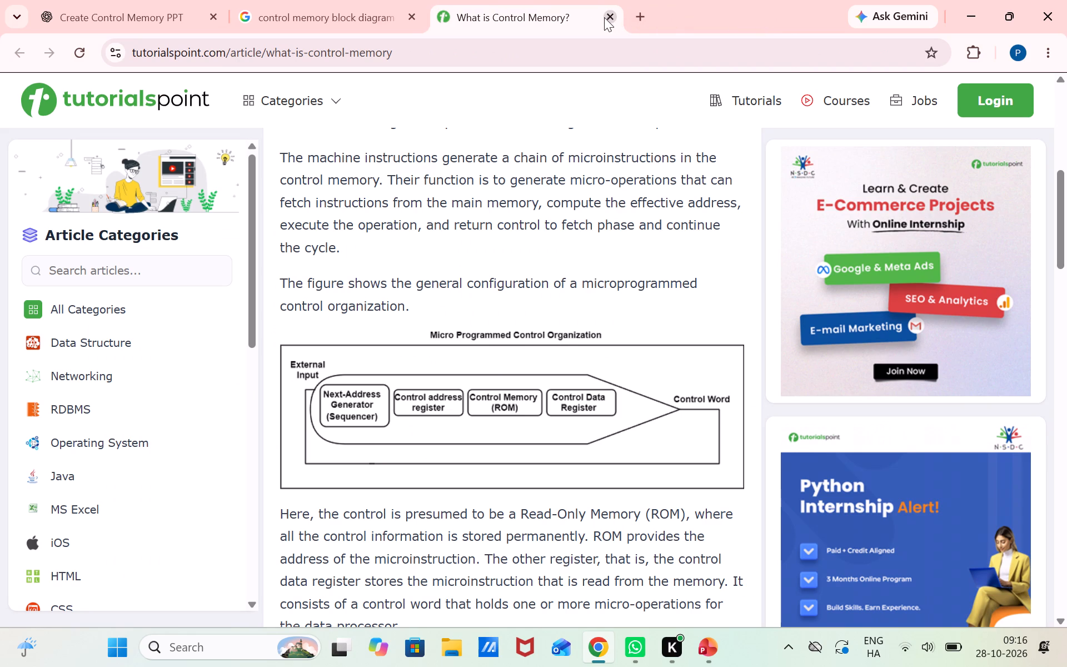
{"action": "left_click", "coordinate": [604, 17]}
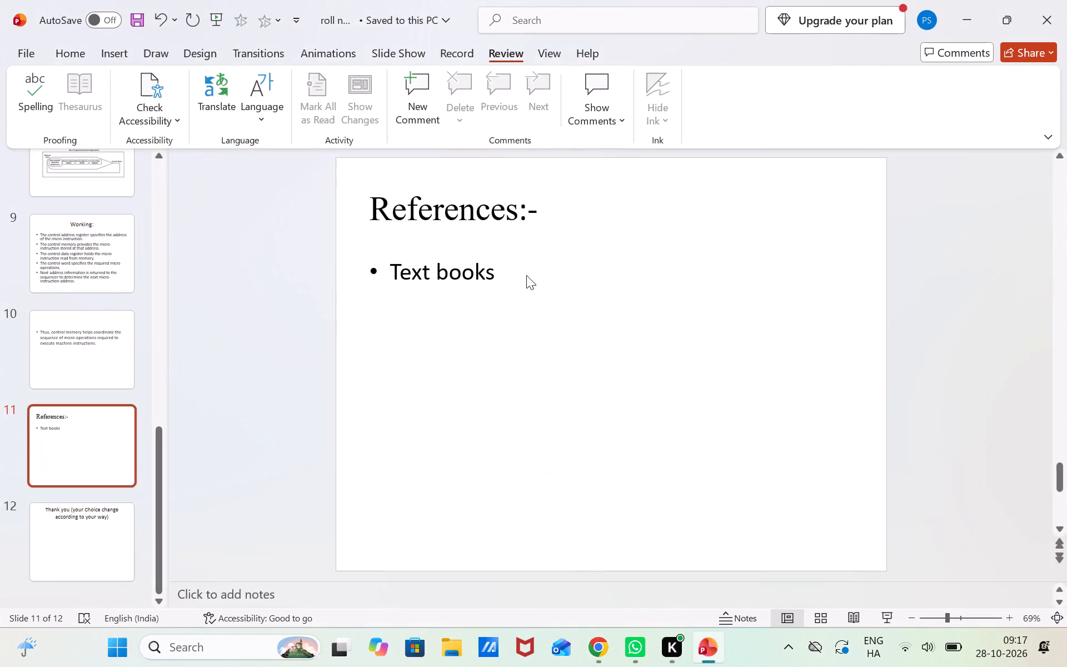
{"action": "left_click", "coordinate": [496, 270]}
{"action": "key", "text": "shift+colon"}
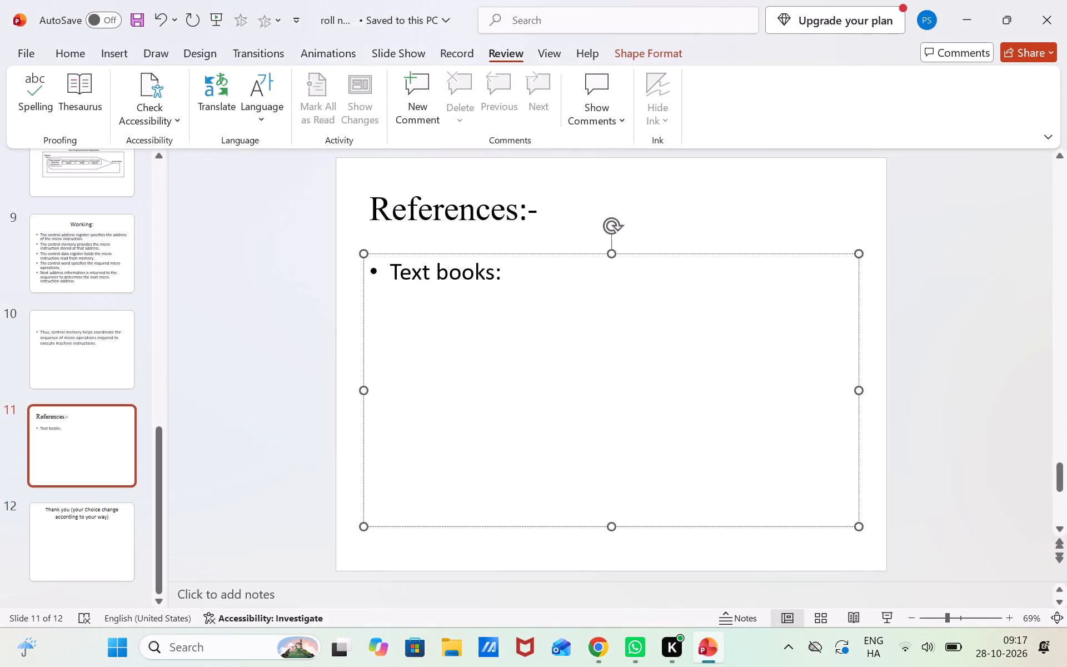
{"action": "key", "text": "Return"}
{"action": "key", "text": "BackSpace"}
{"action": "left_click", "coordinate": [123, 56]}
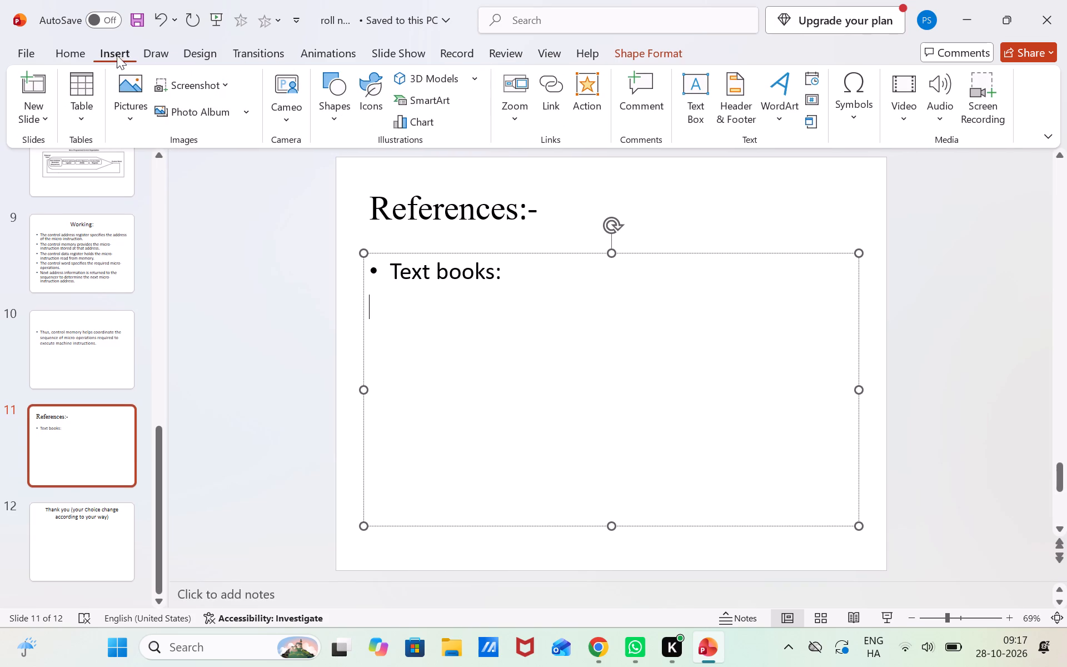
{"action": "left_click", "coordinate": [72, 50]}
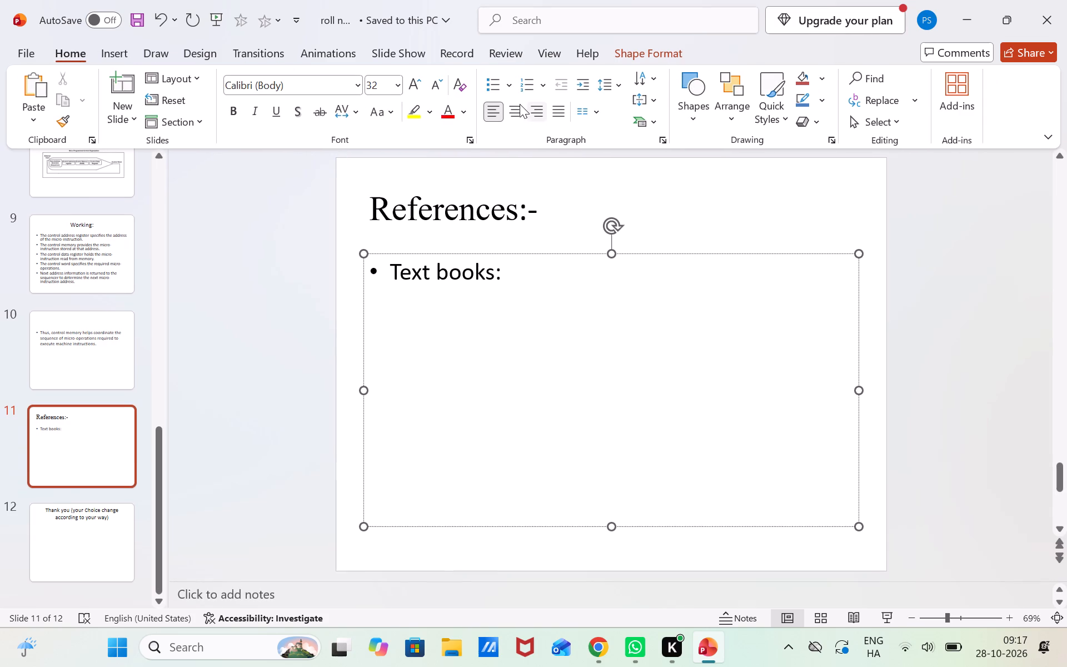
{"action": "left_click", "coordinate": [520, 104]}
{"action": "key", "text": "ctrl+v"}
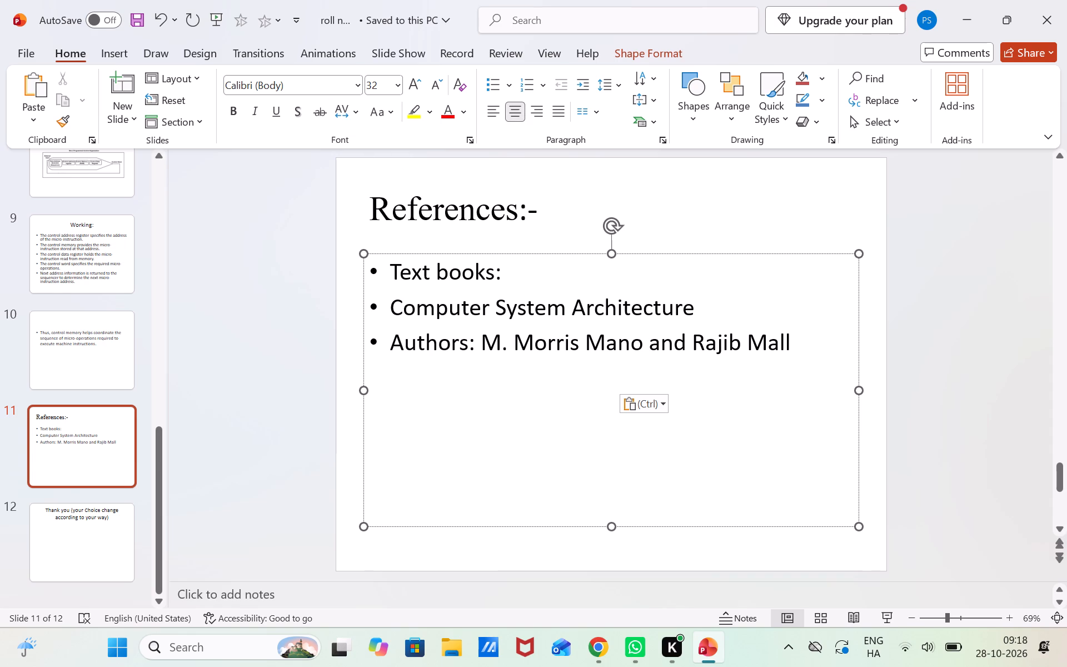
Change the bullet of the Computer System Architecture line on the References slide to the four-diamond style.
{"action": "left_click", "coordinate": [539, 290]}
{"action": "left_click", "coordinate": [389, 304]}
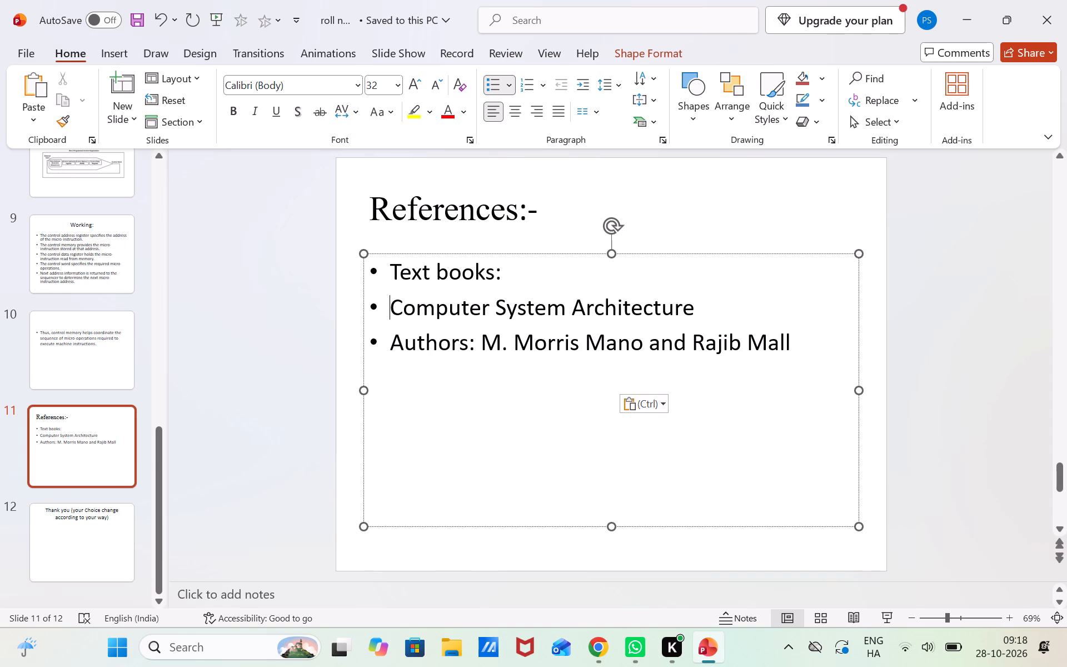
{"action": "key", "text": "BackSpace"}
{"action": "key", "text": "BackSpace"}
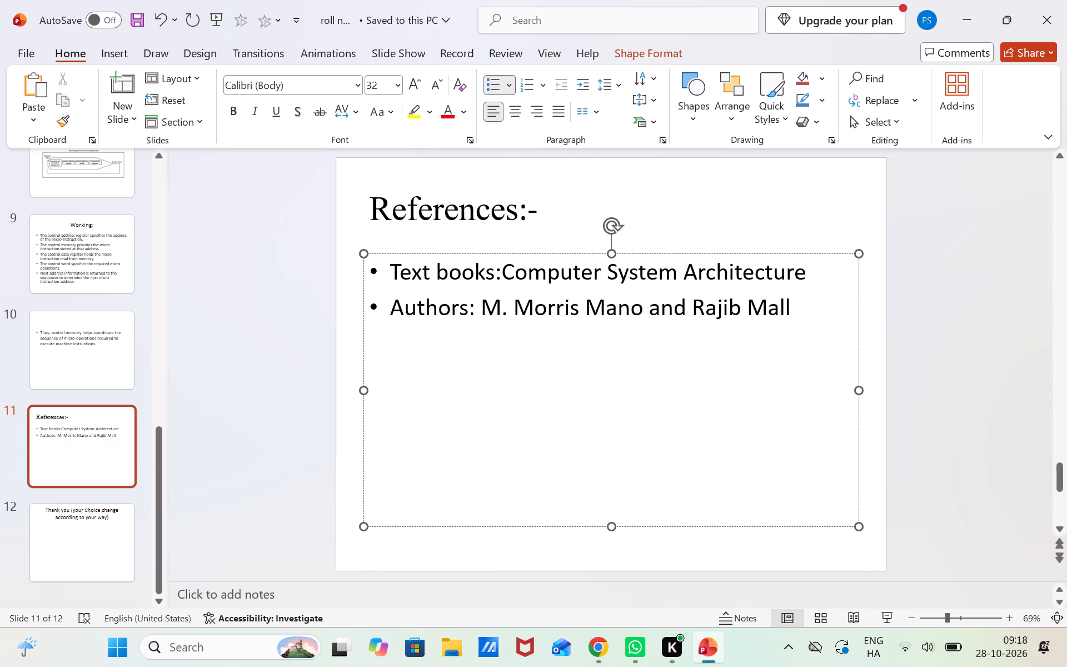
{"action": "key", "text": "Return"}
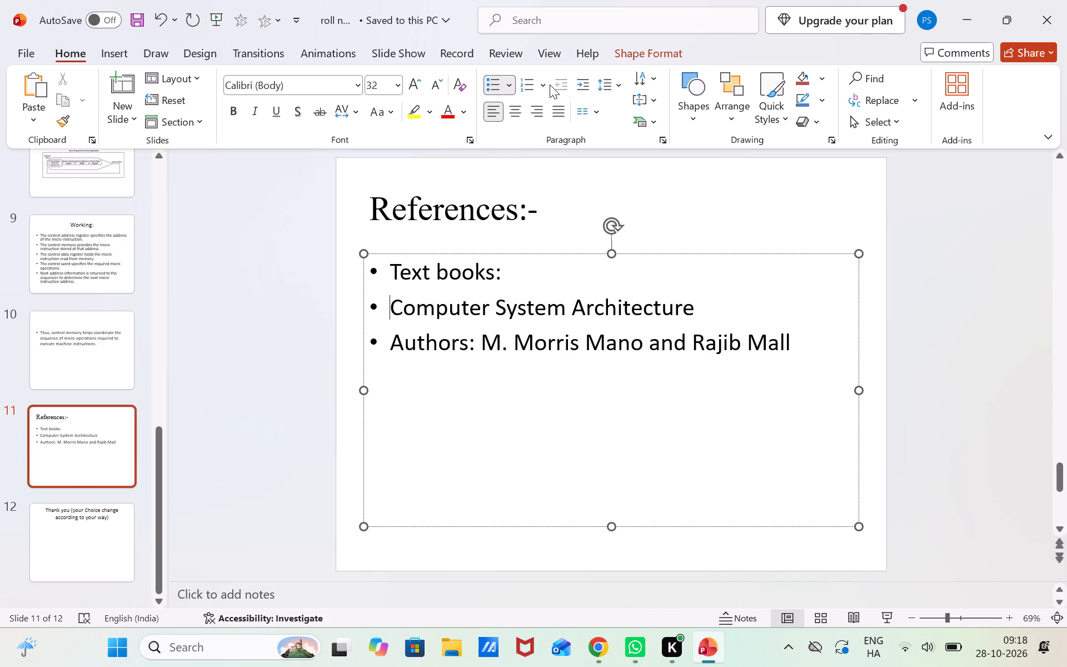
{"action": "left_click", "coordinate": [505, 87]}
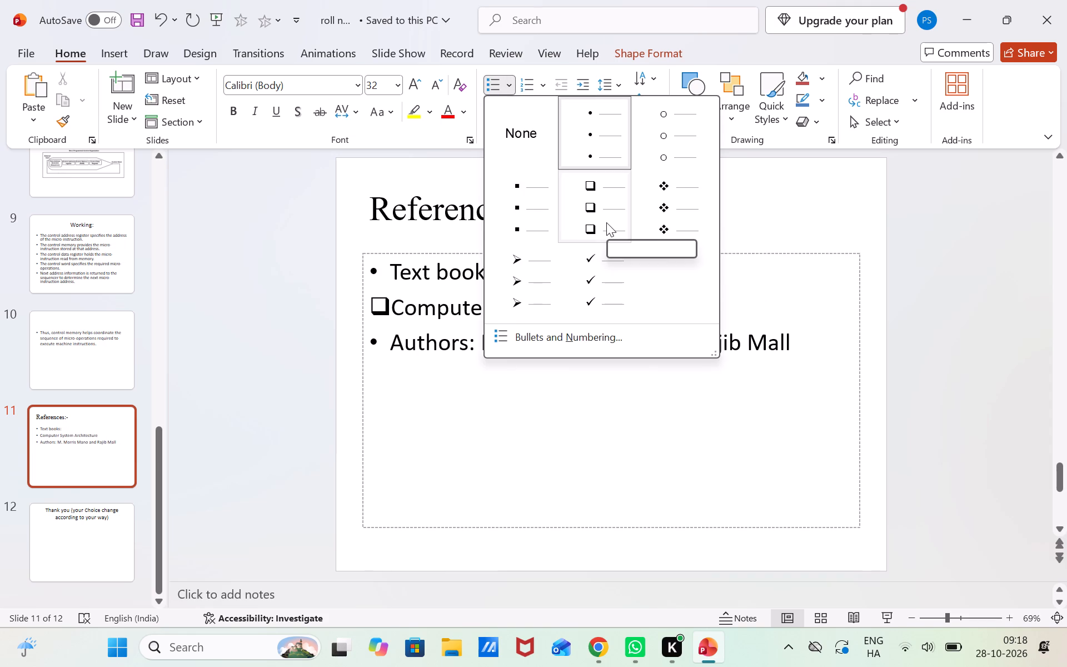
{"action": "left_click", "coordinate": [649, 214]}
{"action": "left_click", "coordinate": [526, 425]}
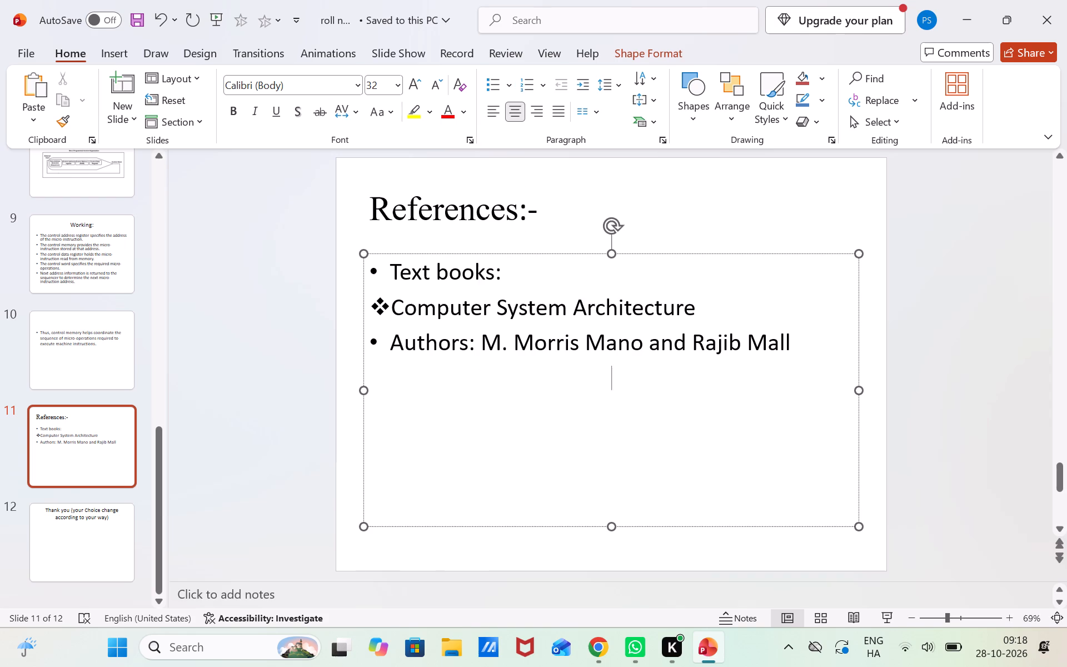
Review the earlier slides, from the Control Memory title slide through the Main Components slide, checking their content and layout.
{"action": "scroll", "coordinate": [312, 366], "scroll_direction": "left", "scroll_amount": 1}
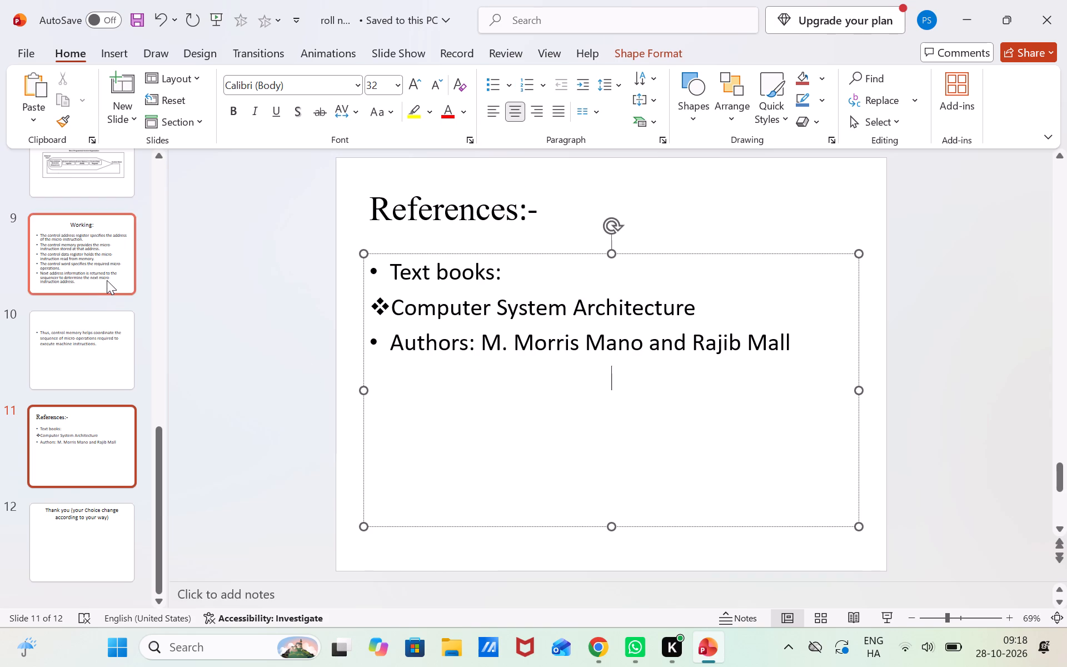
{"action": "scroll", "coordinate": [79, 276], "scroll_direction": "up", "scroll_amount": 2}
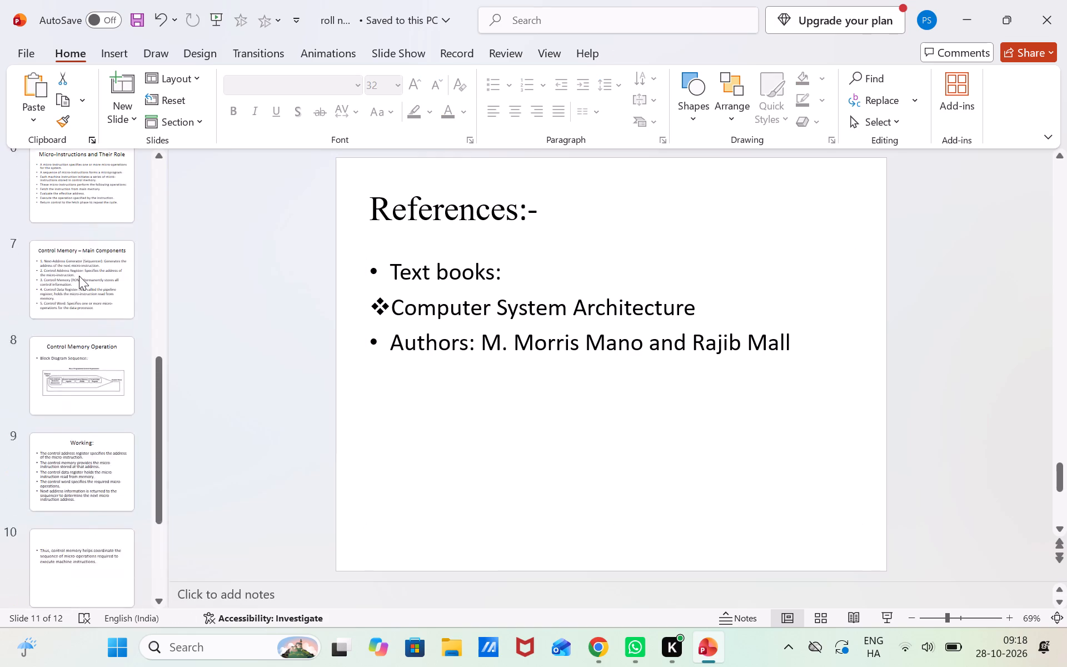
{"action": "scroll", "coordinate": [79, 276], "scroll_direction": "up", "scroll_amount": 2}
{"action": "left_click", "coordinate": [73, 347]}
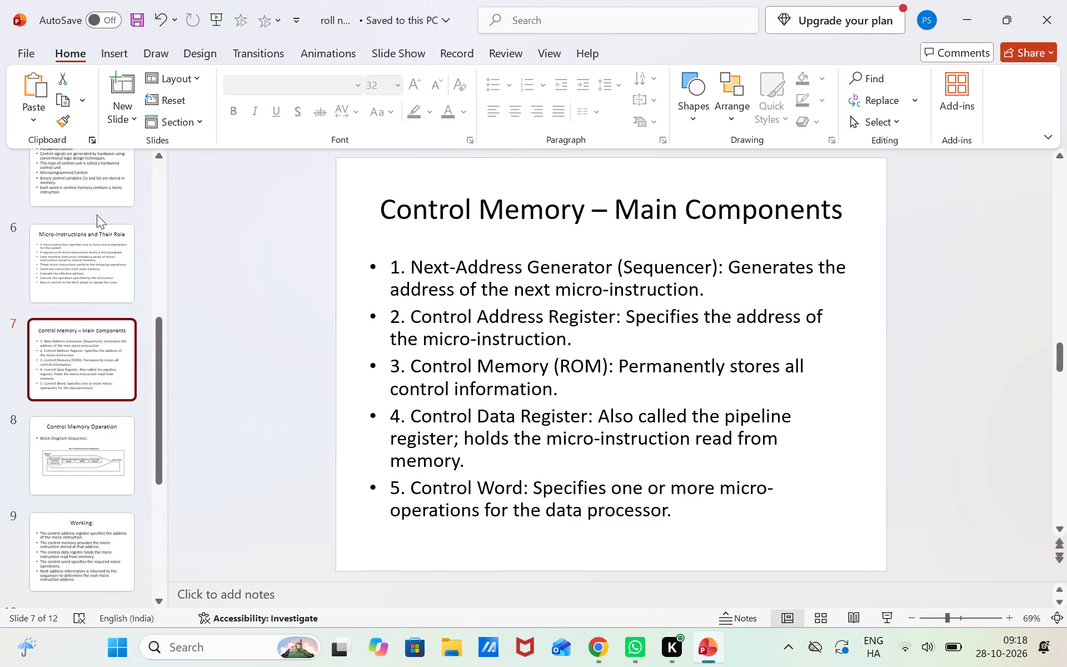
{"action": "scroll", "coordinate": [97, 215], "scroll_direction": "up", "scroll_amount": 4}
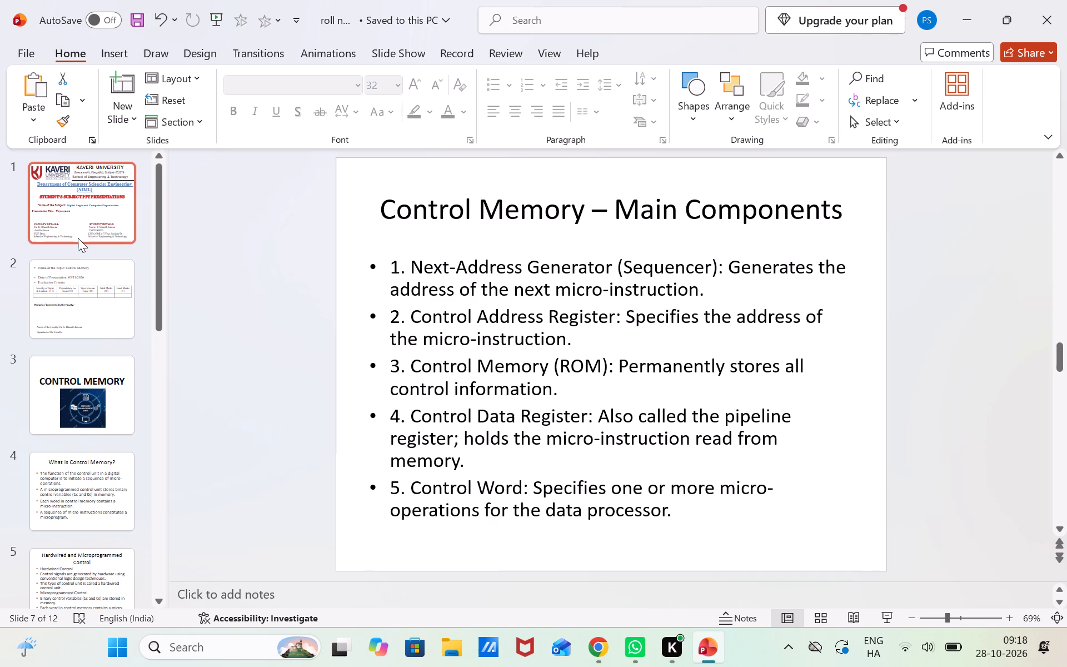
{"action": "left_click", "coordinate": [71, 310]}
{"action": "left_click", "coordinate": [57, 366]}
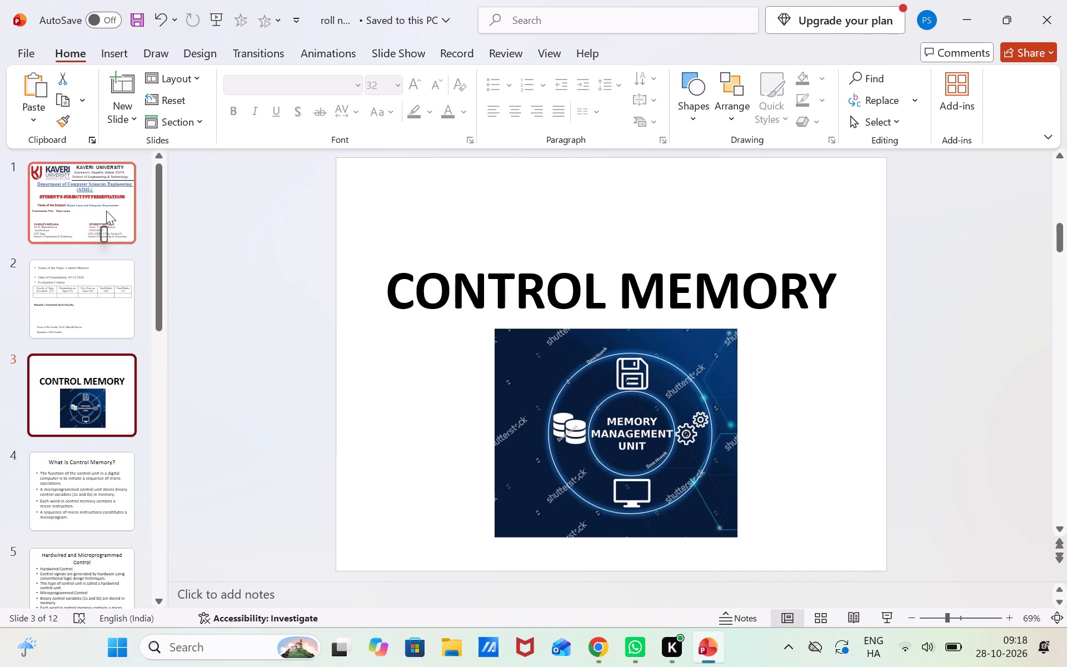
{"action": "left_click", "coordinate": [74, 479]}
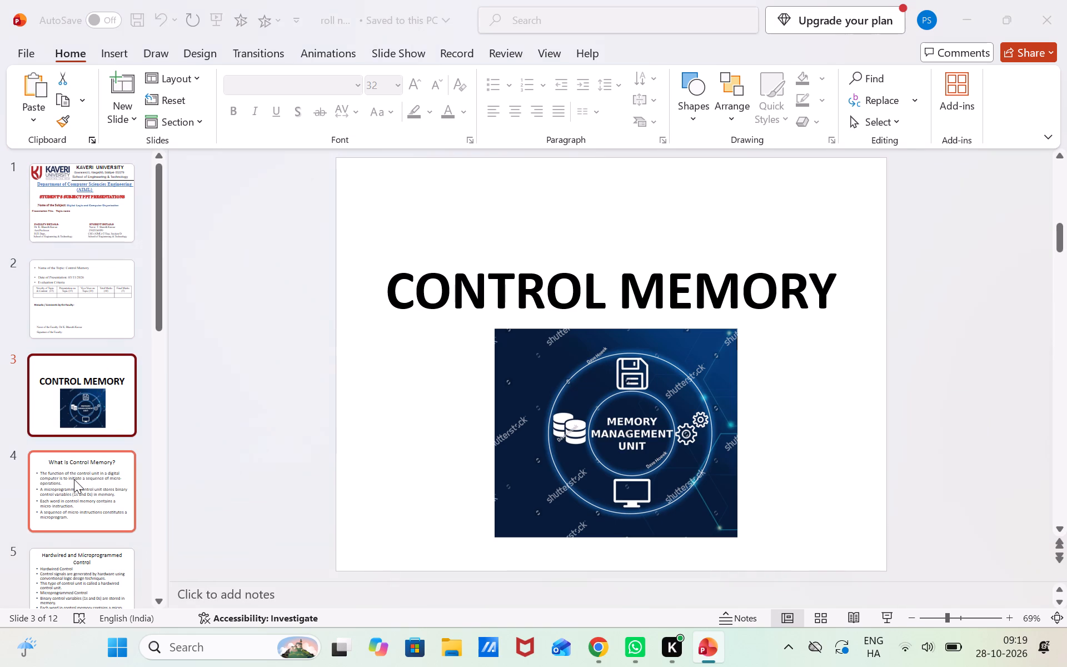
{"action": "left_click", "coordinate": [76, 474]}
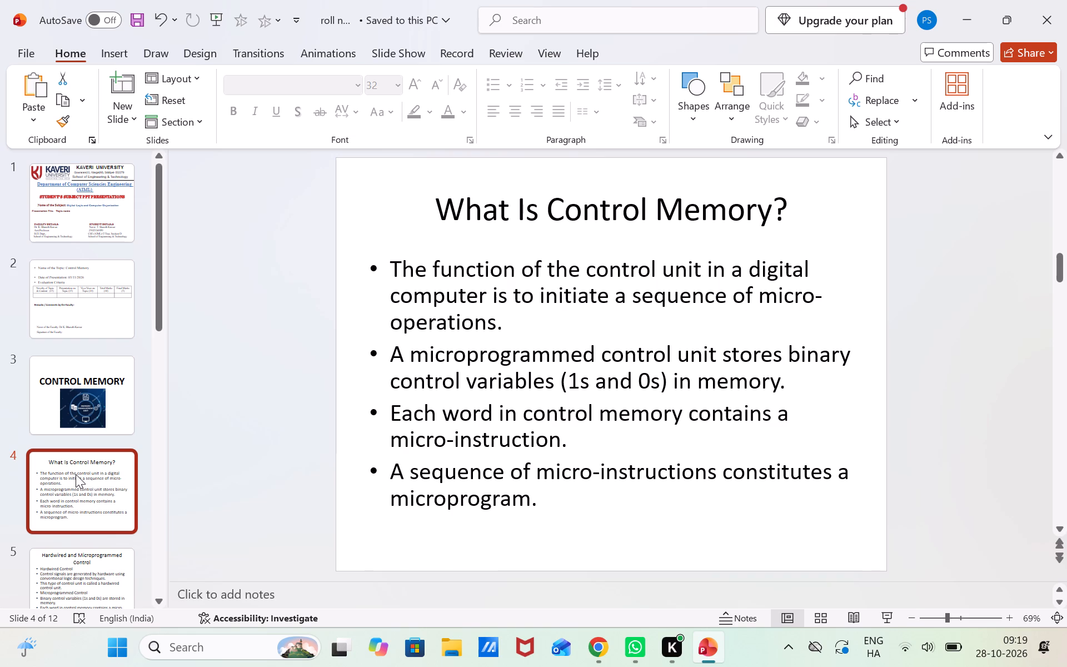
{"action": "left_click", "coordinate": [63, 493]}
{"action": "left_click", "coordinate": [81, 569]}
{"action": "scroll", "coordinate": [81, 569], "scroll_direction": "down", "scroll_amount": 1}
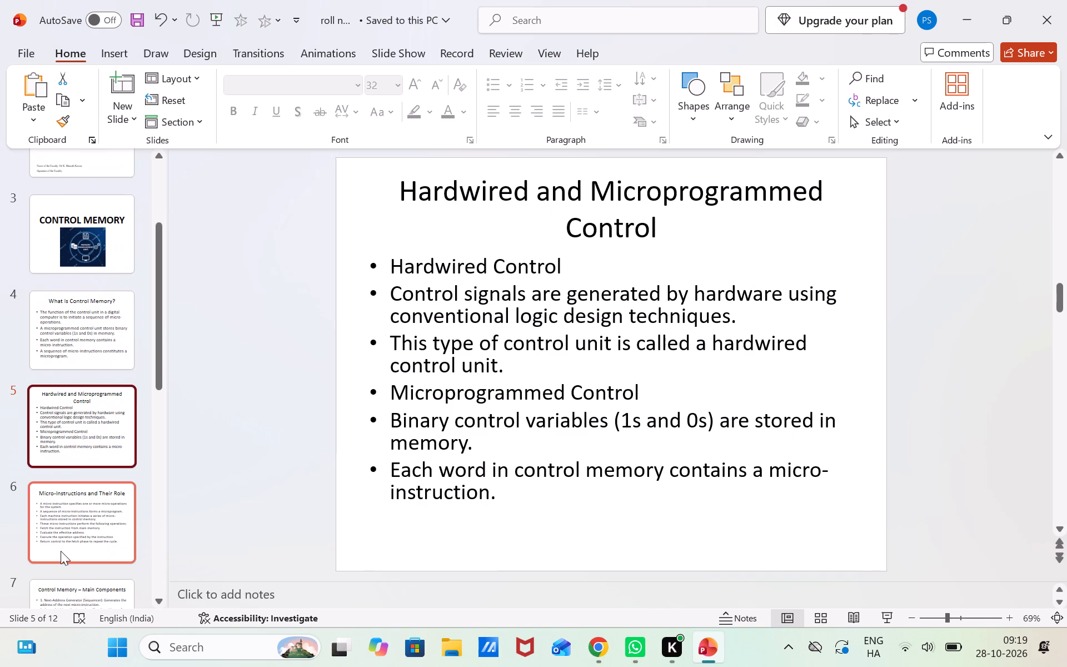
{"action": "left_click", "coordinate": [61, 551]}
{"action": "scroll", "coordinate": [61, 418], "scroll_direction": "up", "scroll_amount": 2}
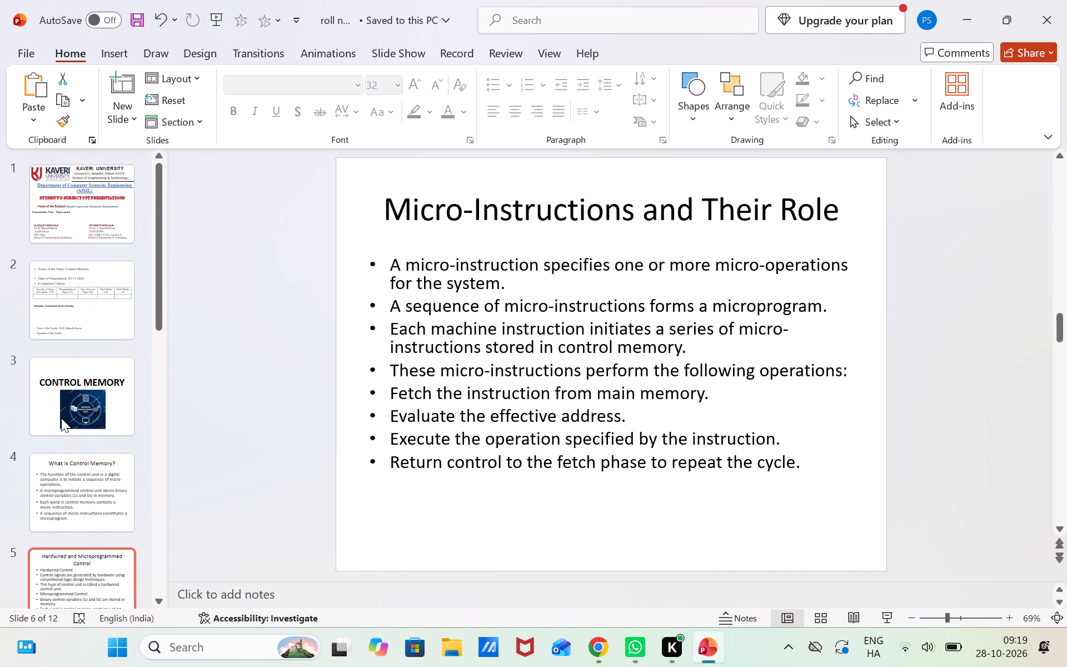
{"action": "left_click", "coordinate": [131, 397]}
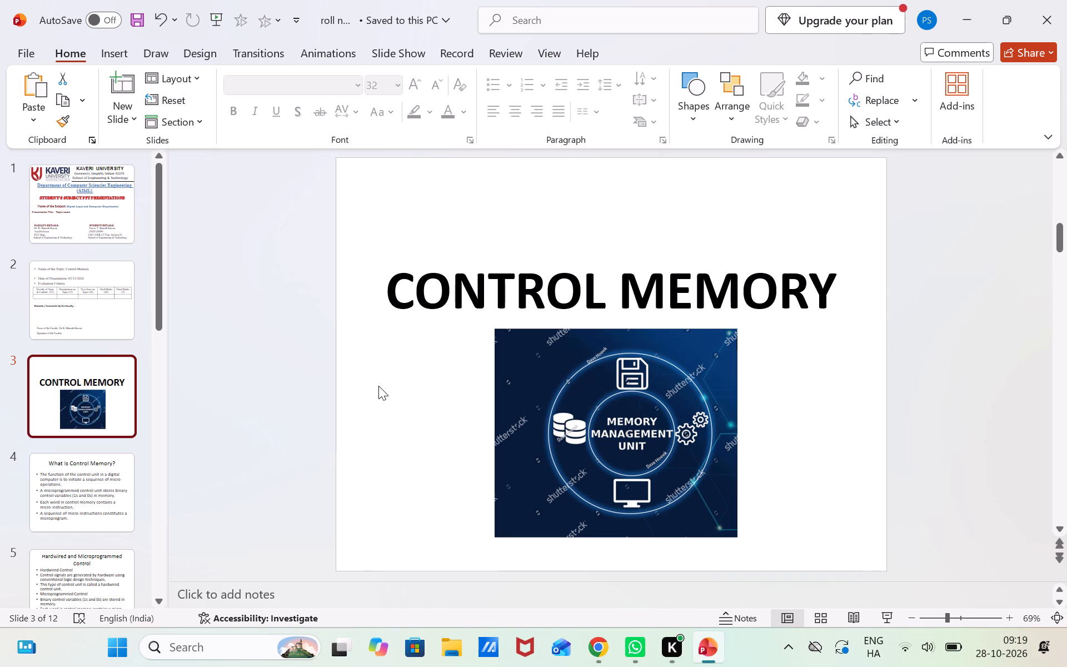
Save the presentation.
{"action": "left_click", "coordinate": [142, 17]}
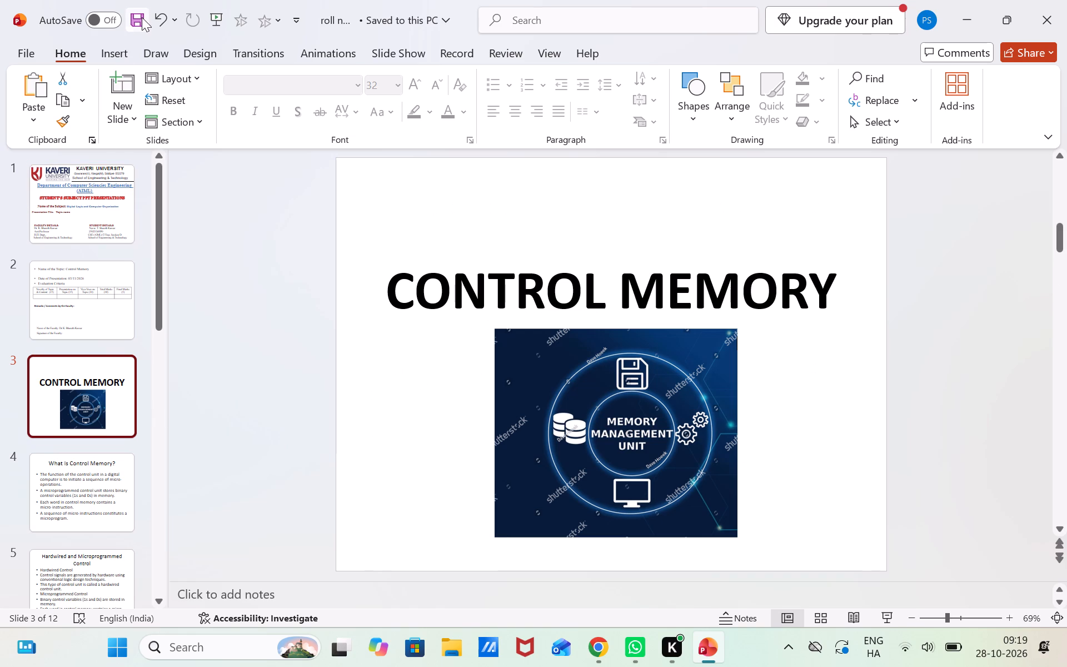
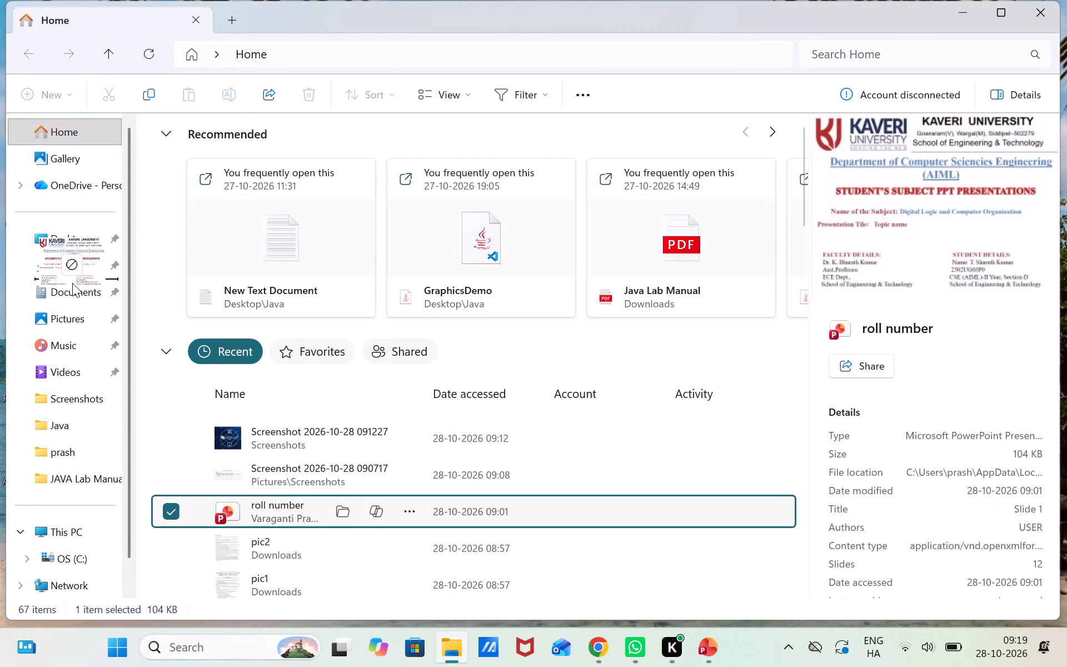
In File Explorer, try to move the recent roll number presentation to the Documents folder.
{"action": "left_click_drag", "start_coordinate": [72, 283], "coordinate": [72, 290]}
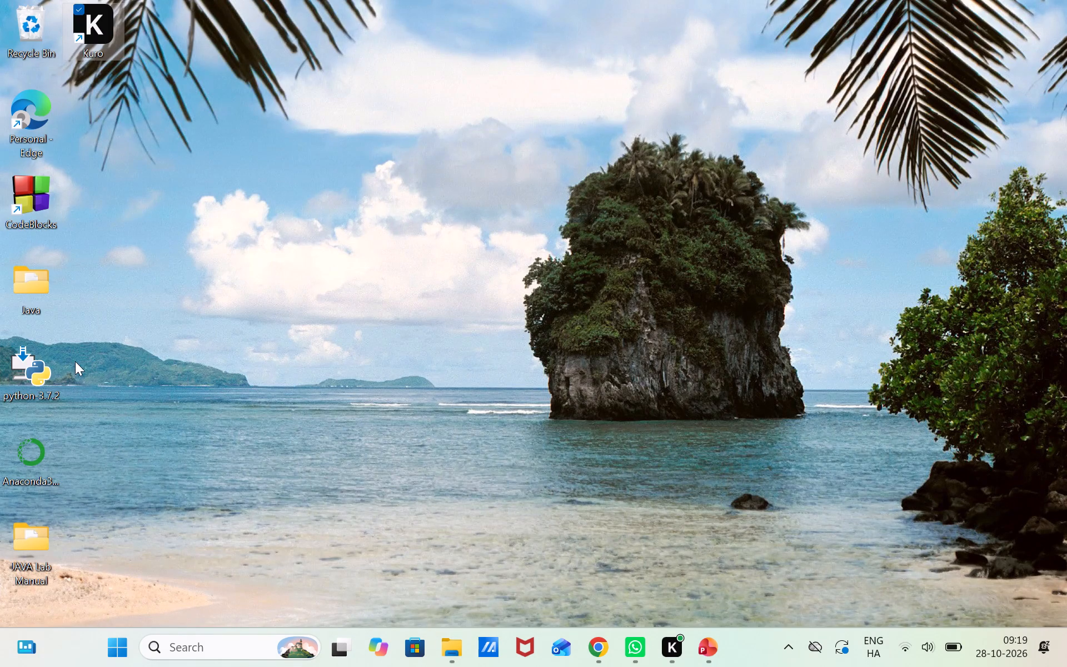
In Chrome, search Google for microsoft 365 in a new tab and open the Free Microsoft 365 Online page.
{"action": "left_click", "coordinate": [602, 652]}
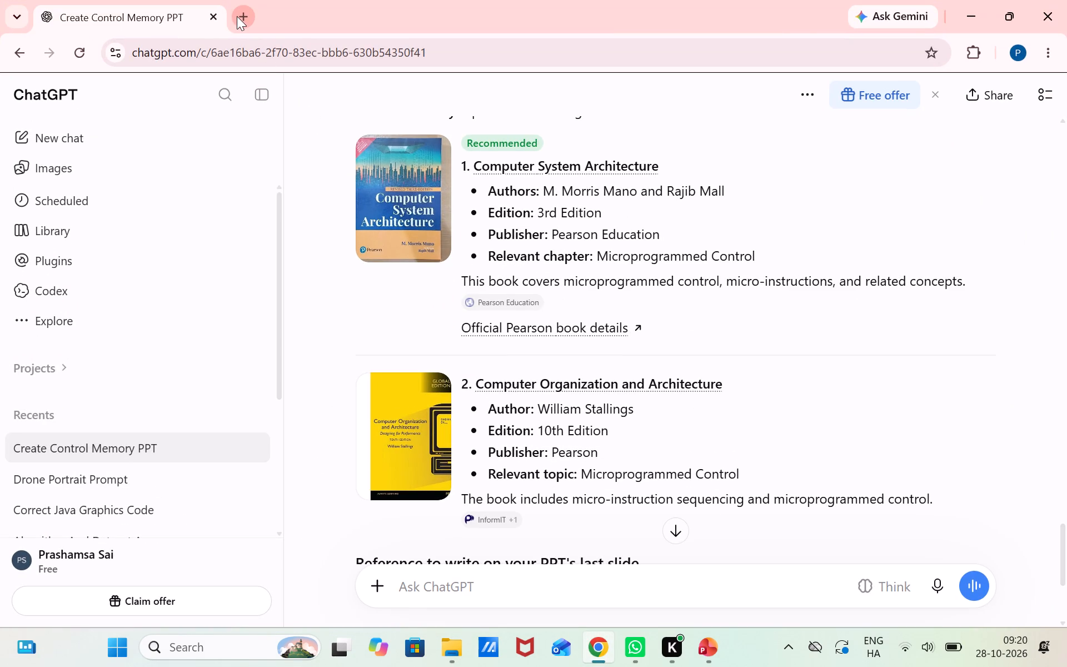
{"action": "left_click", "coordinate": [237, 16]}
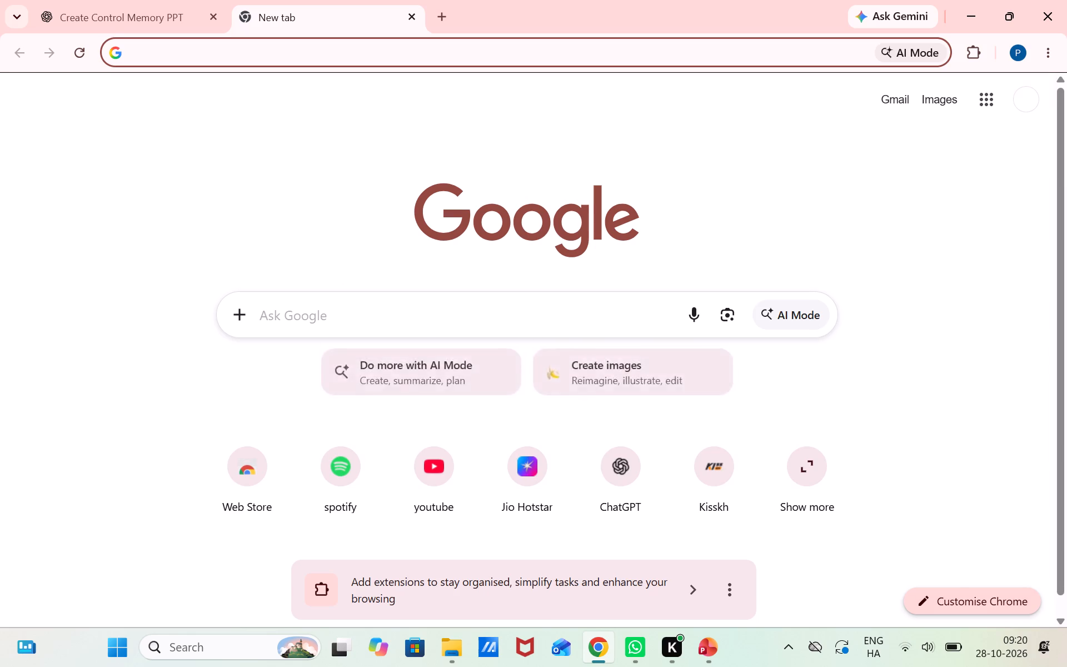
{"action": "left_click", "coordinate": [348, 318]}
{"action": "type", "text": "micro"}
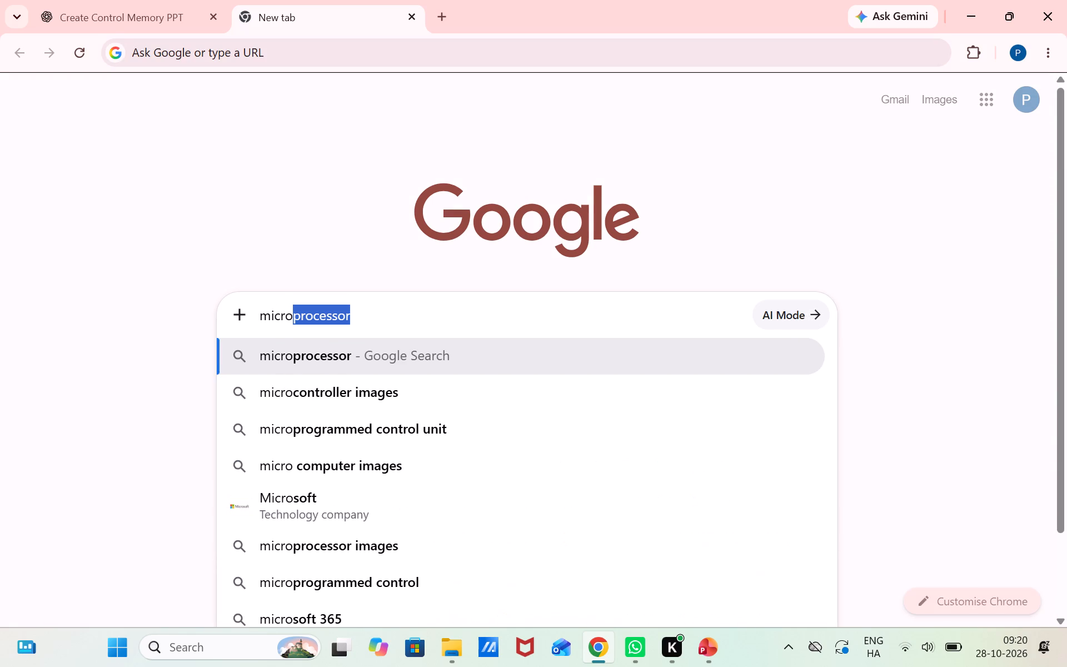
{"action": "type", "text": "soft"}
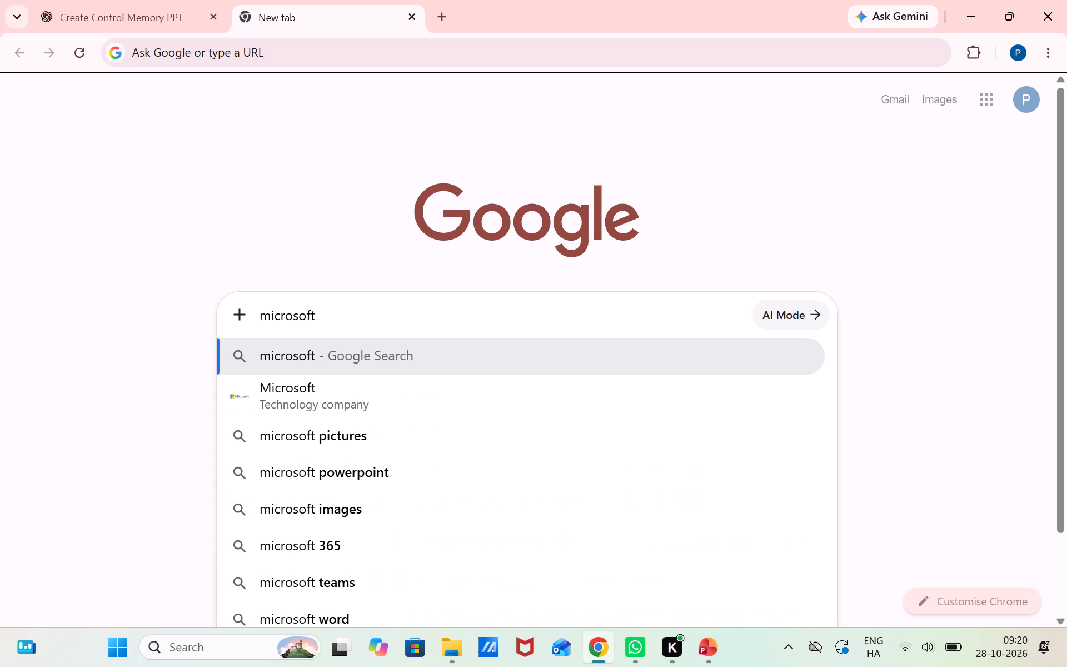
{"action": "left_click", "coordinate": [347, 528]}
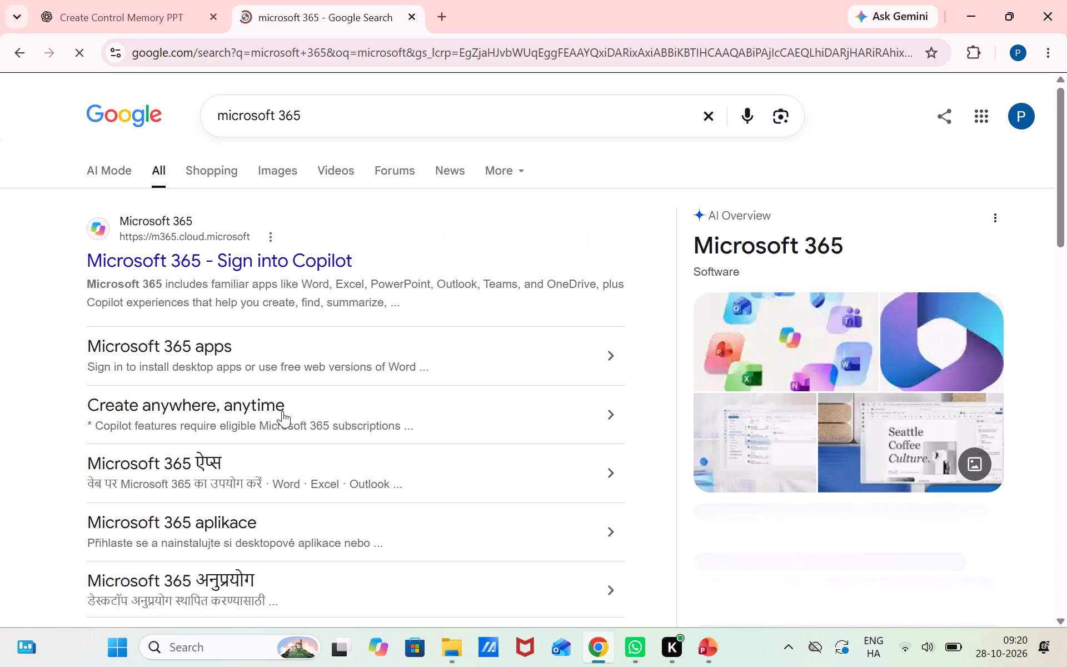
{"action": "scroll", "coordinate": [282, 425], "scroll_direction": "down", "scroll_amount": 3}
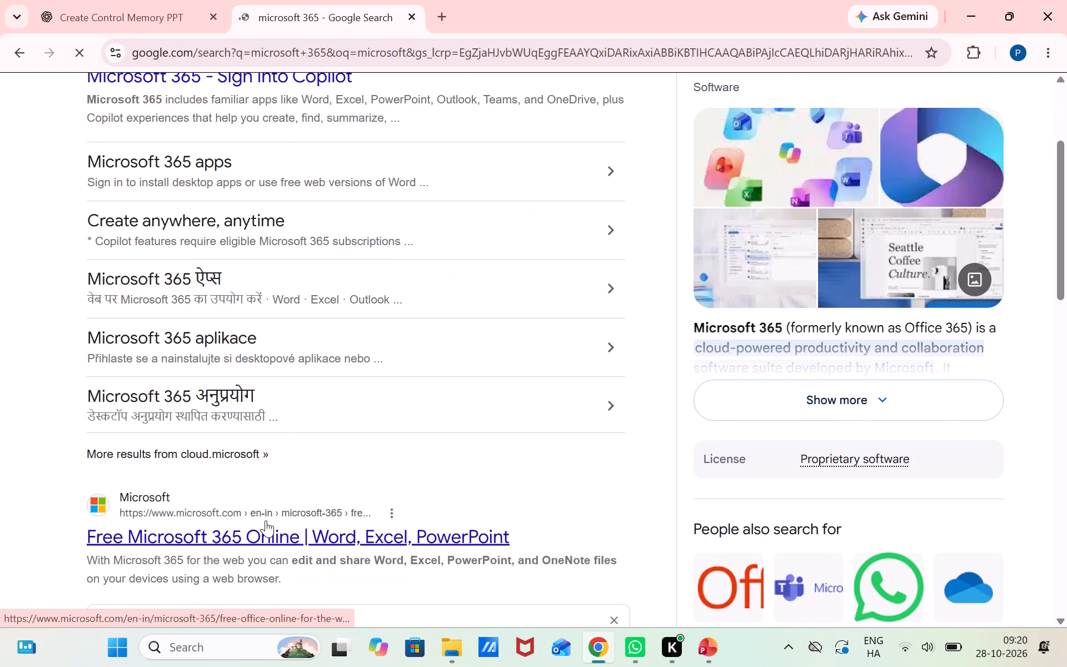
{"action": "left_click", "coordinate": [266, 520]}
{"action": "scroll", "coordinate": [266, 520], "scroll_direction": "down", "scroll_amount": 3}
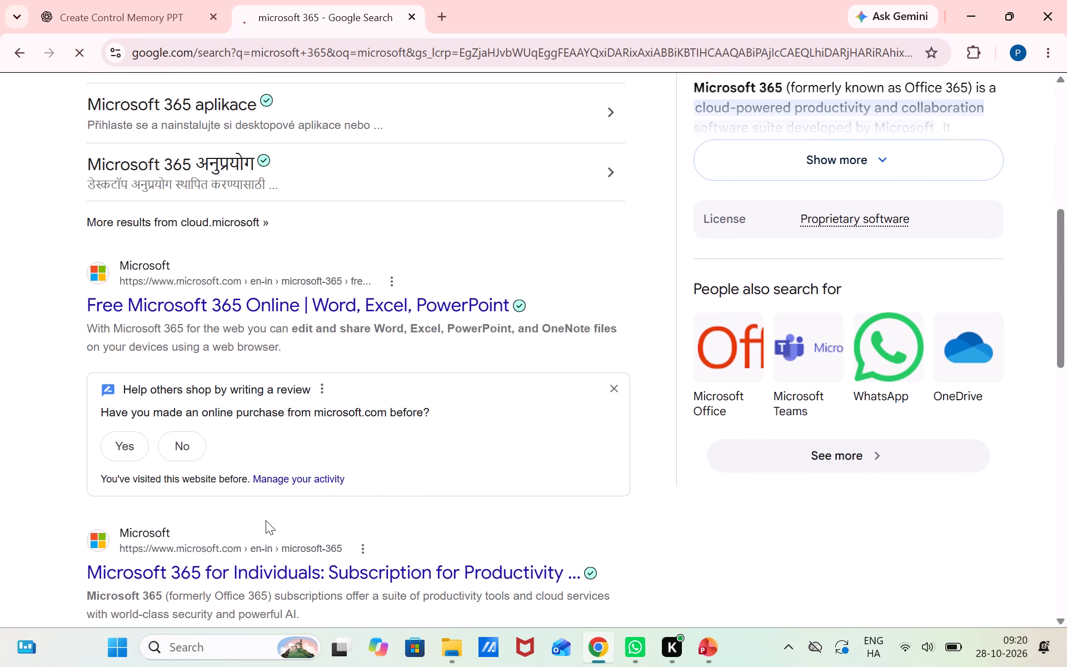
{"action": "scroll", "coordinate": [266, 520], "scroll_direction": "down", "scroll_amount": 2}
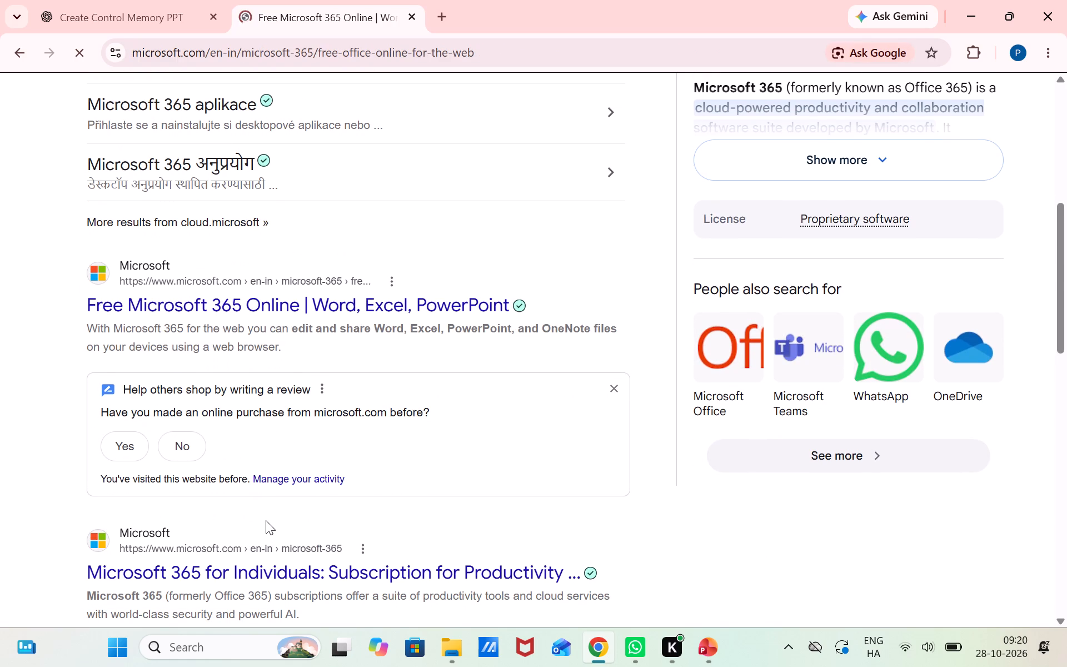
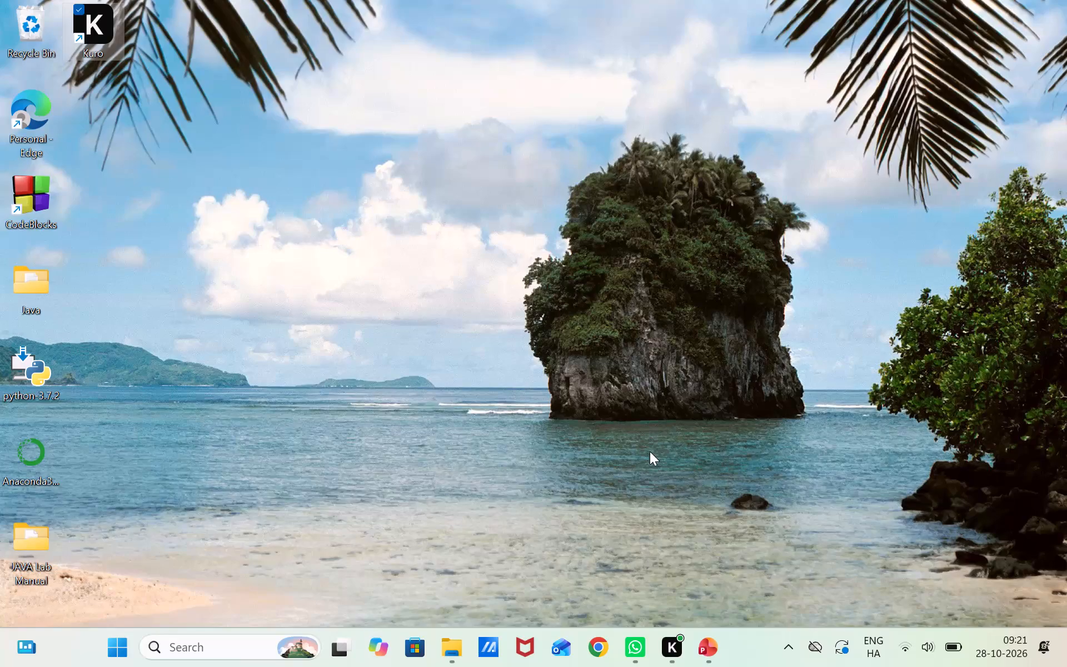
In File Explorer, open the sharing options for the recent roll number presentation.
{"action": "left_click", "coordinate": [453, 645]}
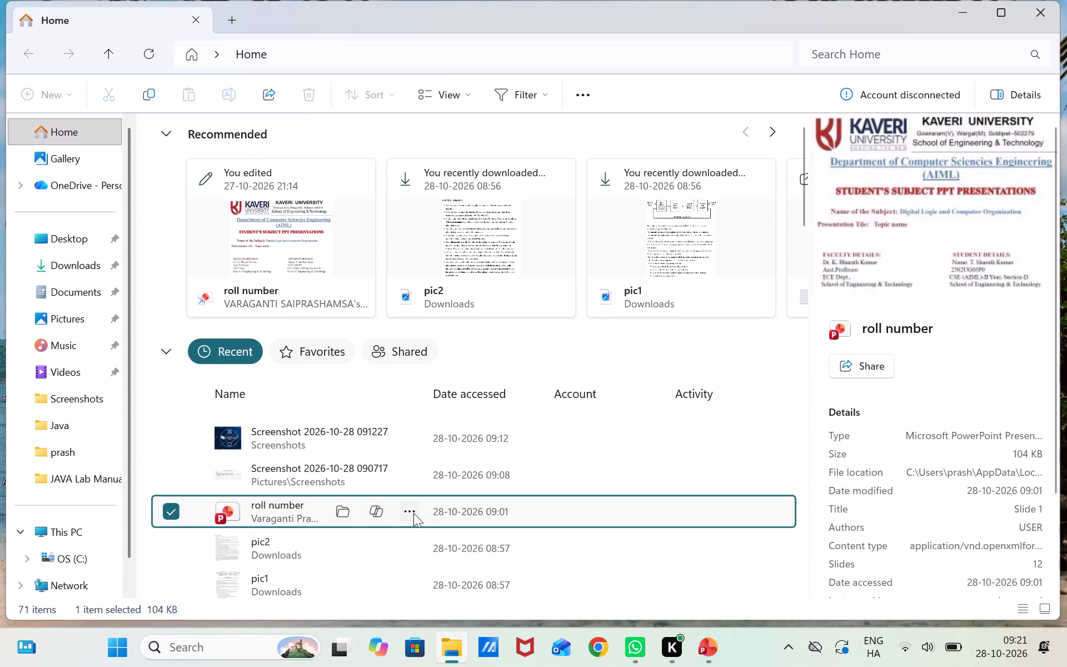
{"action": "left_click", "coordinate": [413, 513]}
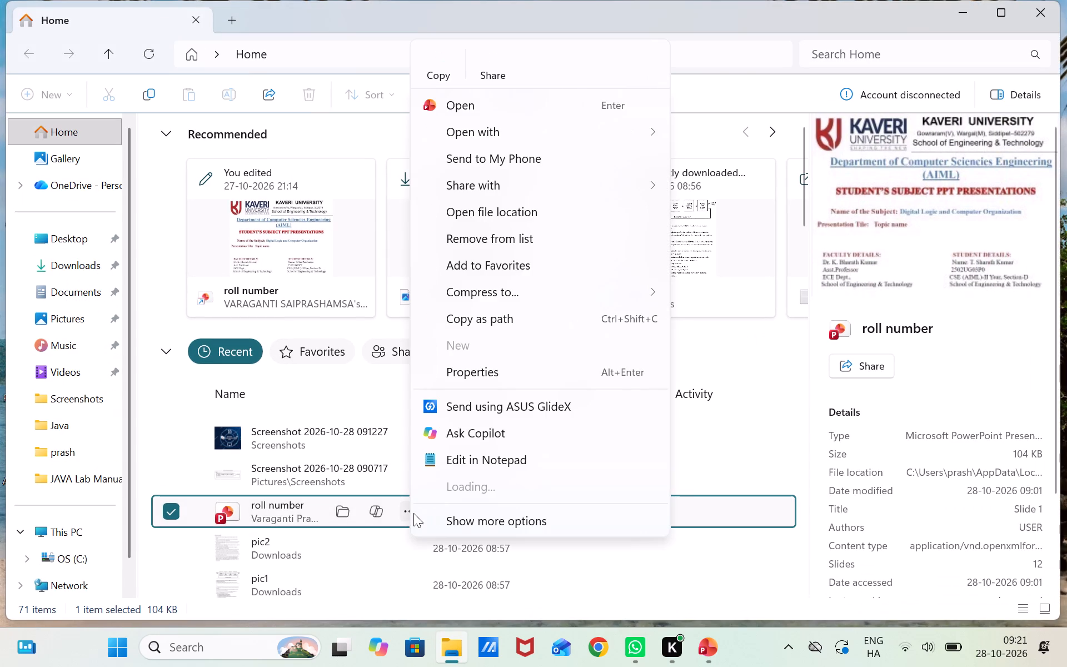
{"action": "left_click", "coordinate": [494, 76]}
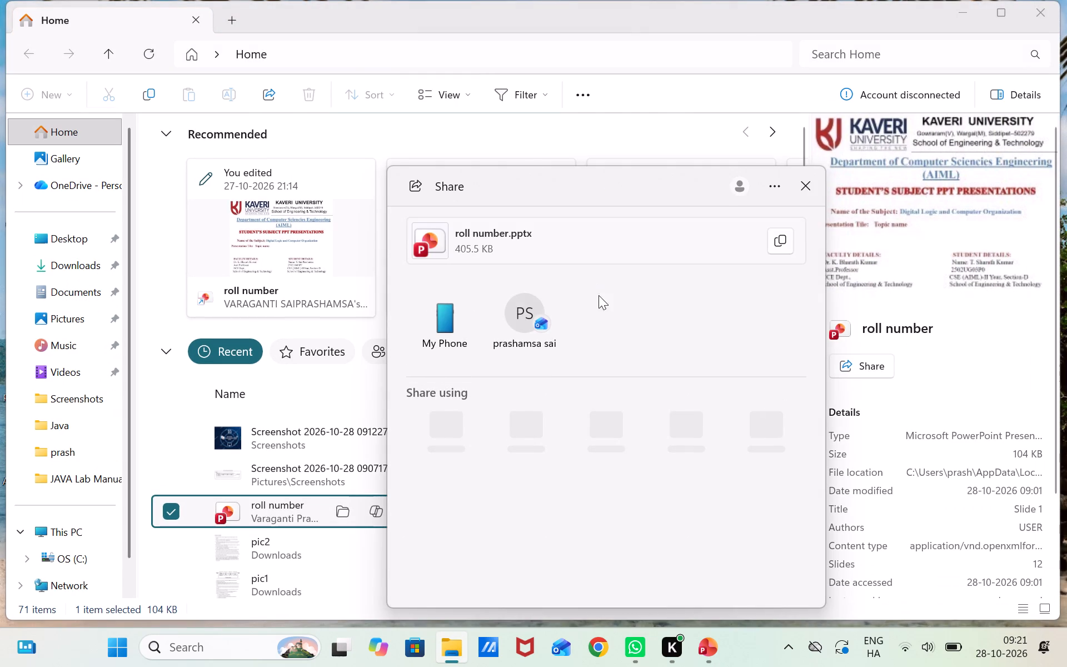